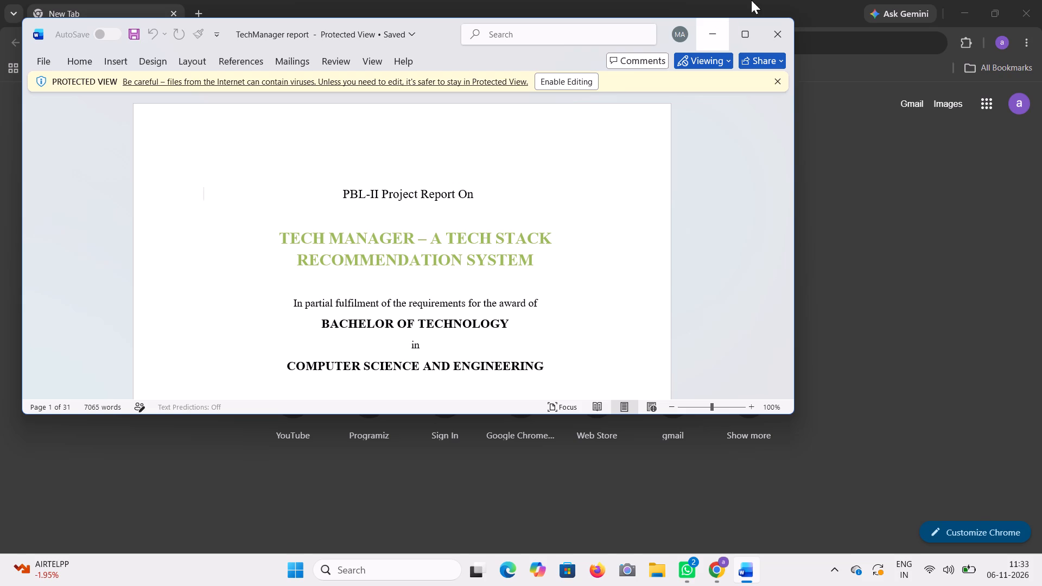
# Look through the title page of the TechManager report in Word, down to the department name and academic year.
pyautogui.scroll(-1, 542, 308)
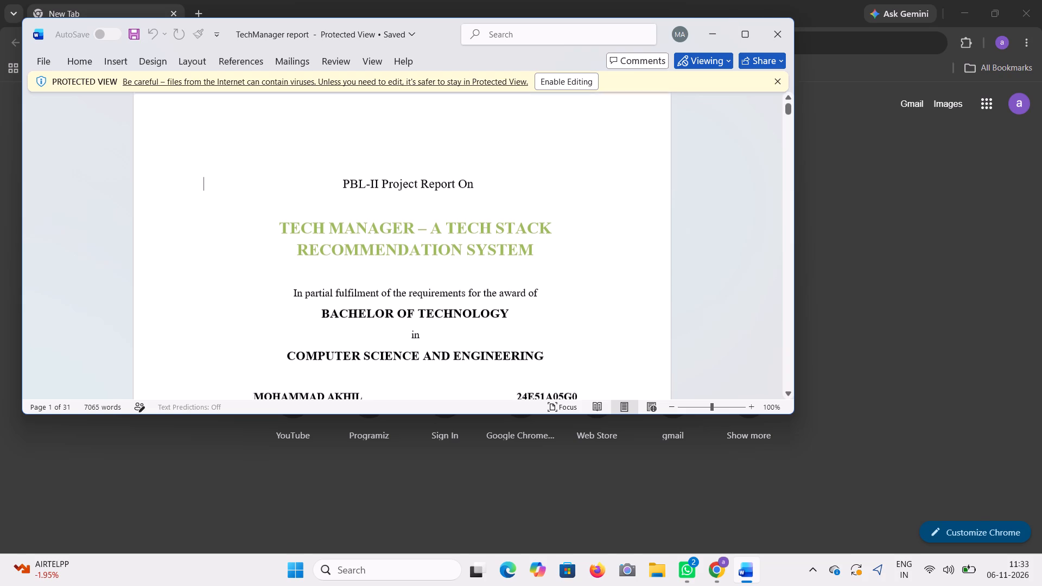
pyautogui.scroll(-2, 542, 308)
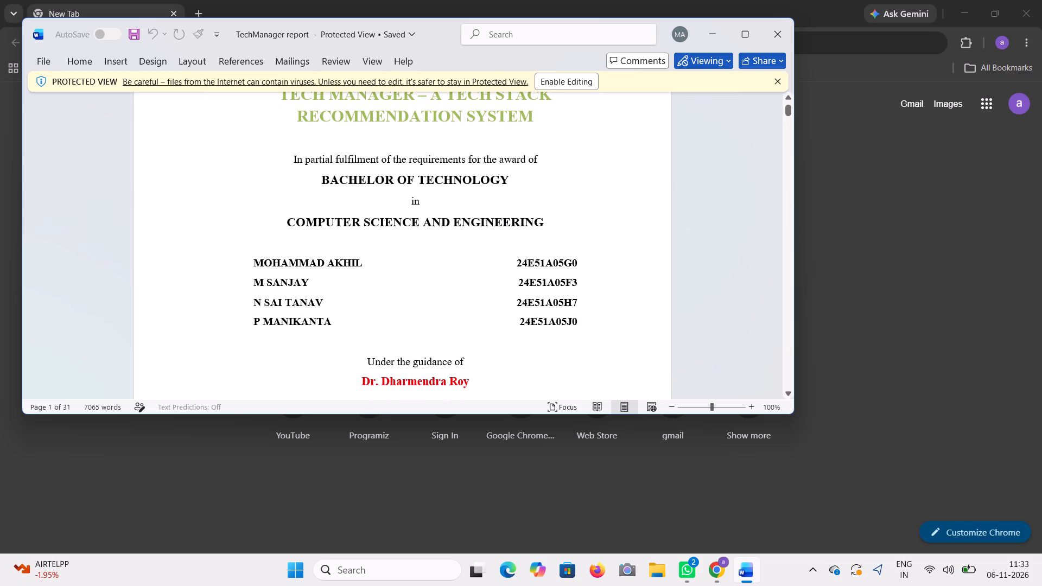
pyautogui.scroll(-2, 542, 308)
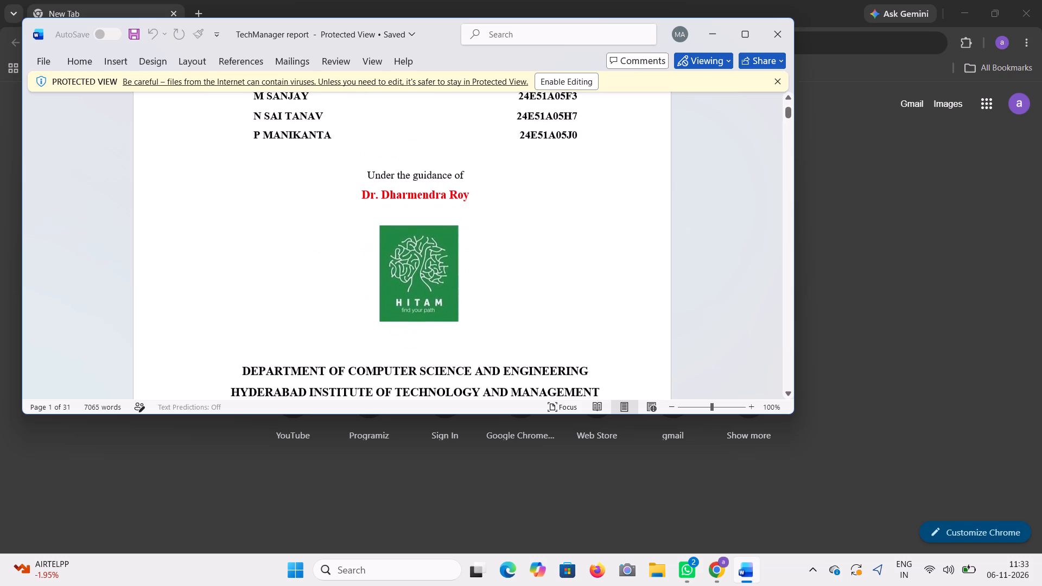
pyautogui.scroll(-1, 542, 308)
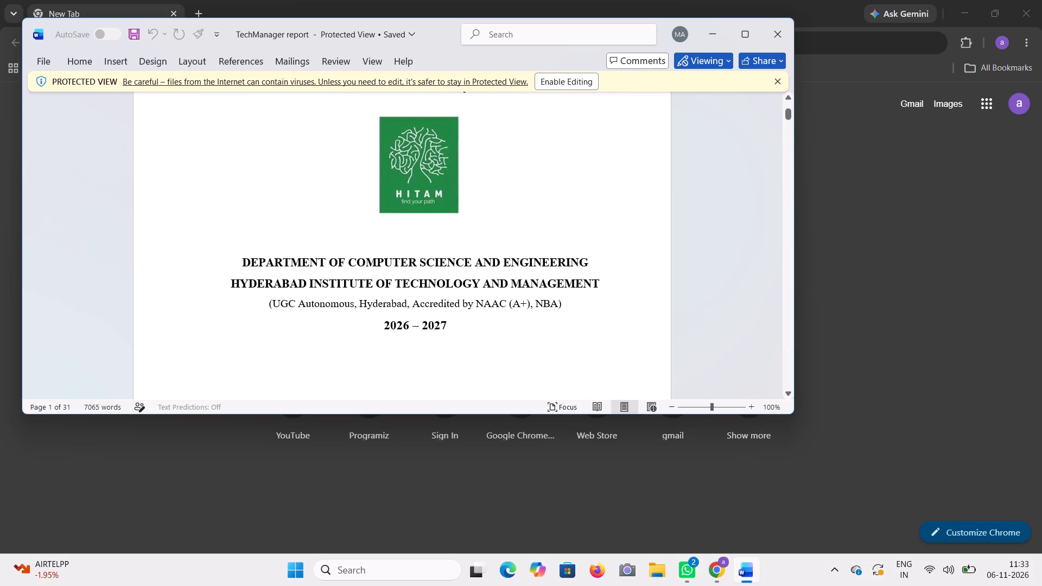
pyautogui.scroll(-1, 542, 308)
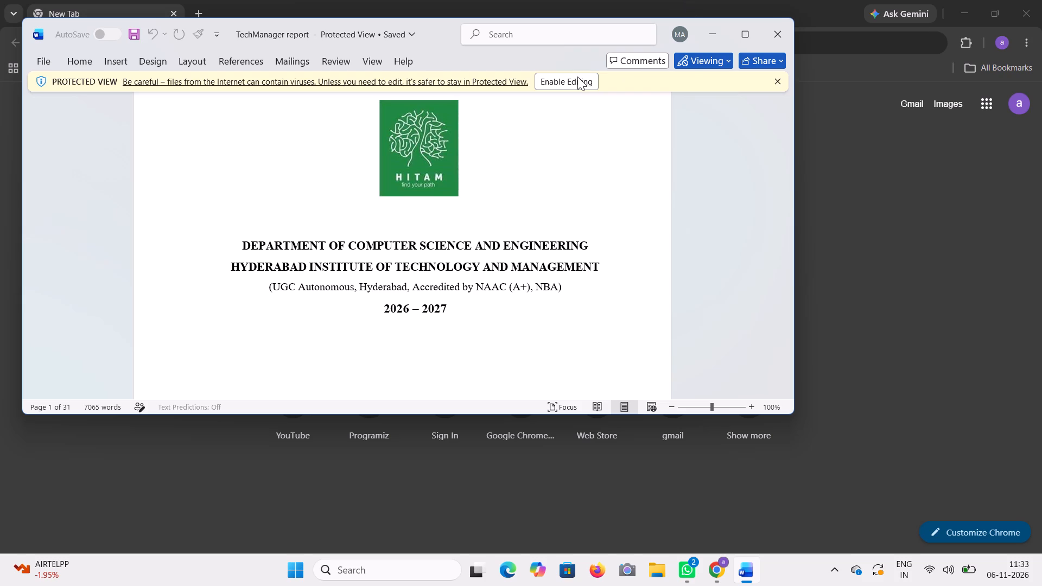
# Switch to Chrome and open Smallpdf's online PDF editor at smallpdf.com/edit-pdf.
pyautogui.click(710, 33)
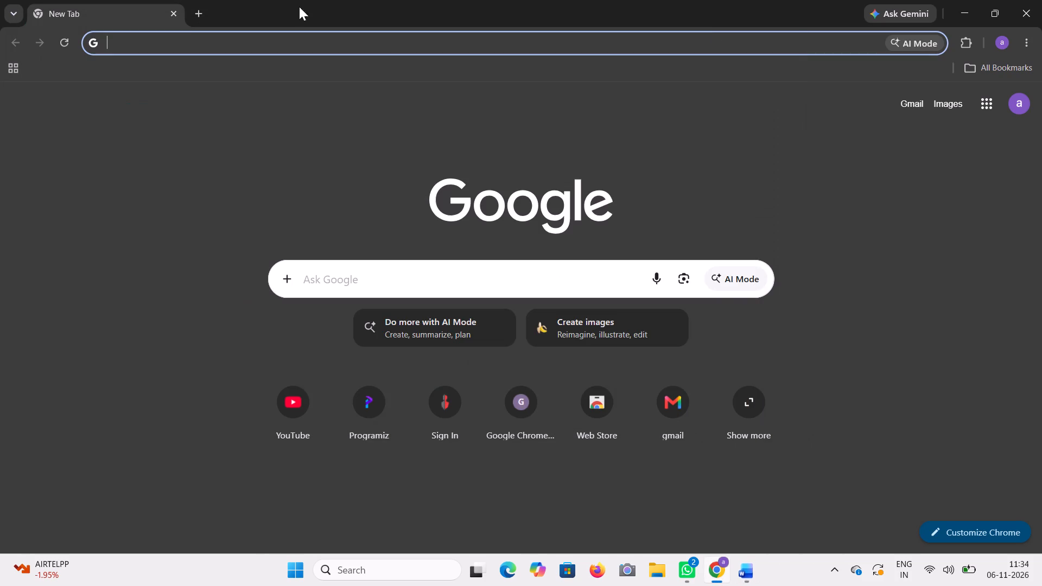
pyautogui.write('pdf')
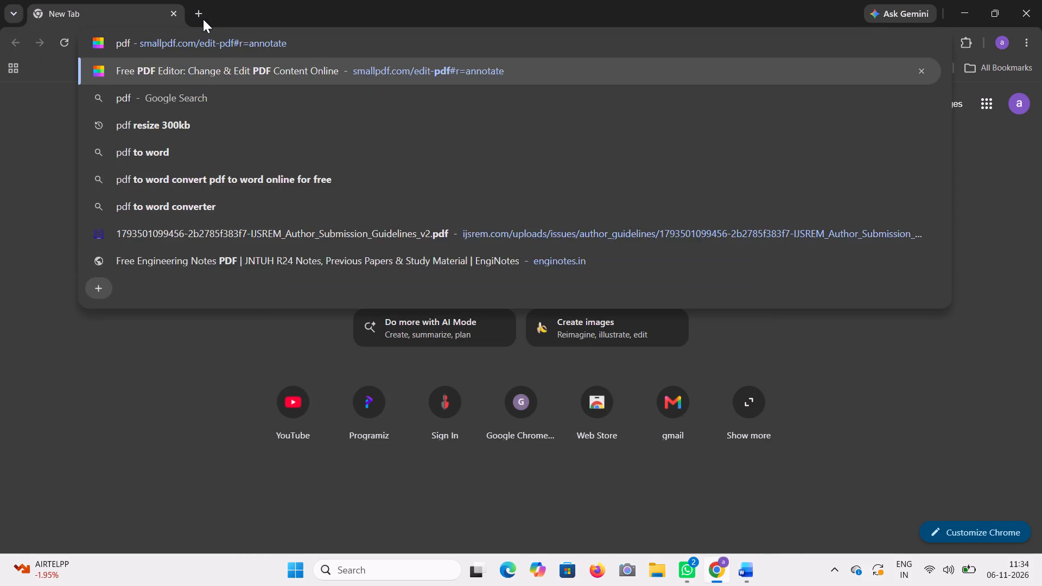
pyautogui.press('Return')
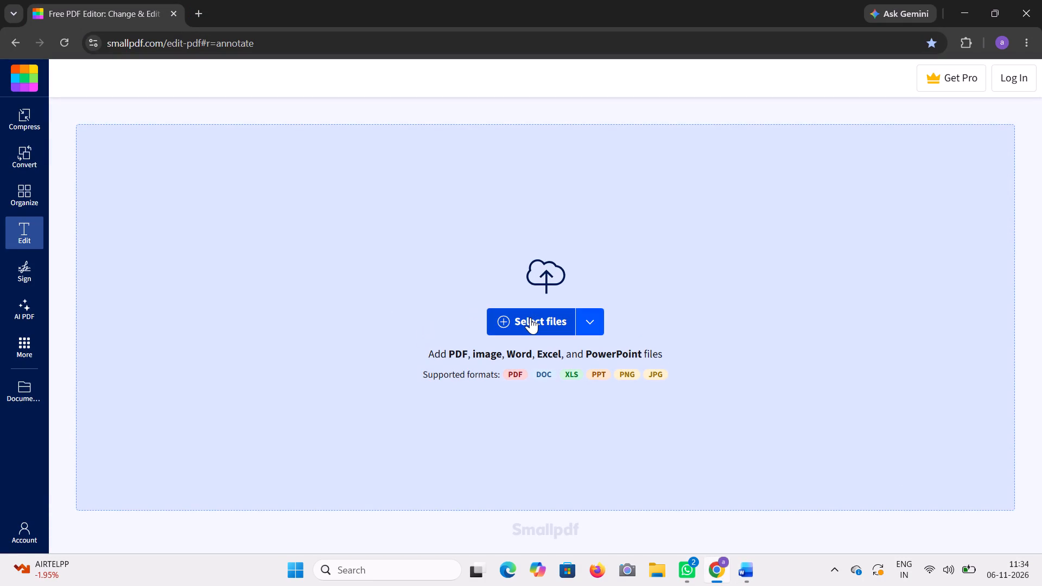
# Upload the most recent TechManager report Word file from the pics folder to the PDF editor.
pyautogui.click(530, 317)
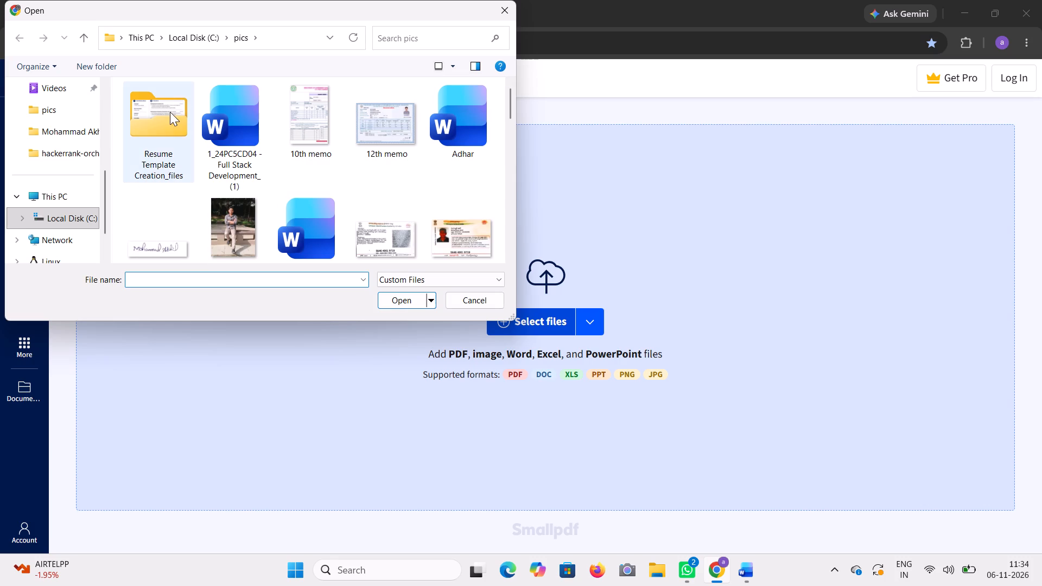
pyautogui.scroll(7, 62, 131)
pyautogui.click(67, 105)
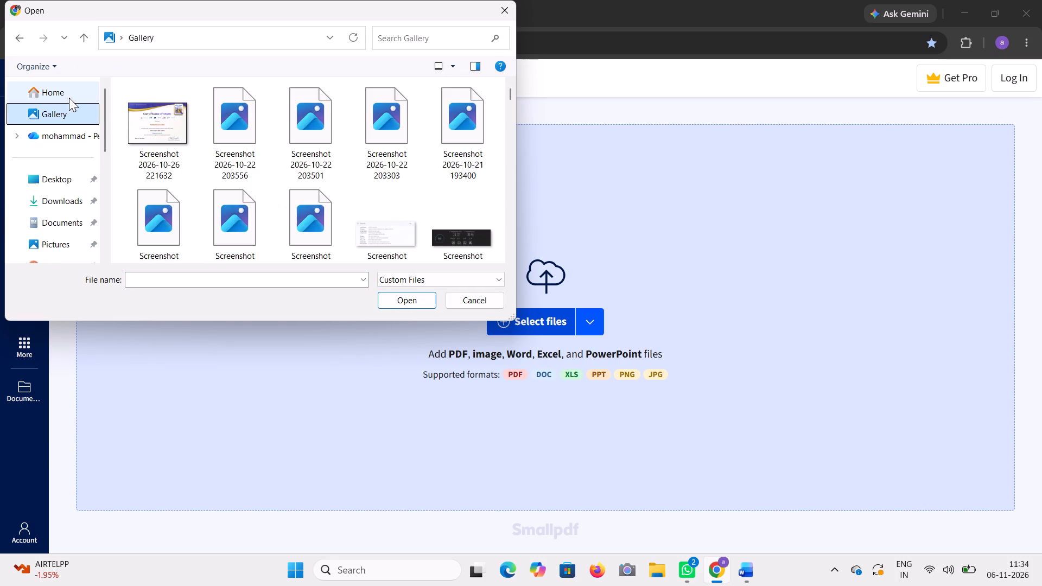
pyautogui.click(69, 95)
pyautogui.scroll(-1, 207, 212)
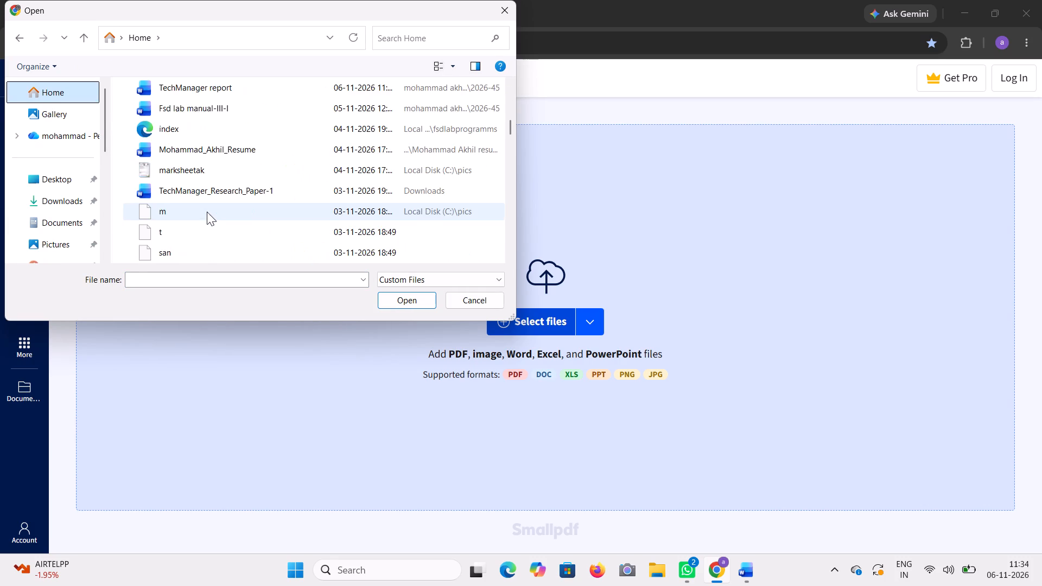
pyautogui.scroll(-1, 207, 212)
pyautogui.click(196, 243)
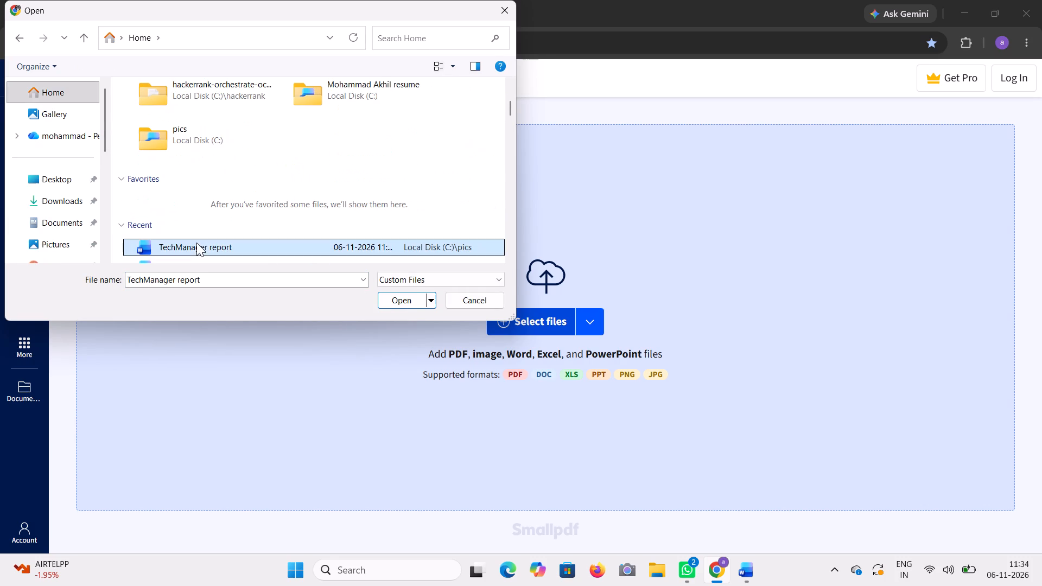
pyautogui.click(401, 303)
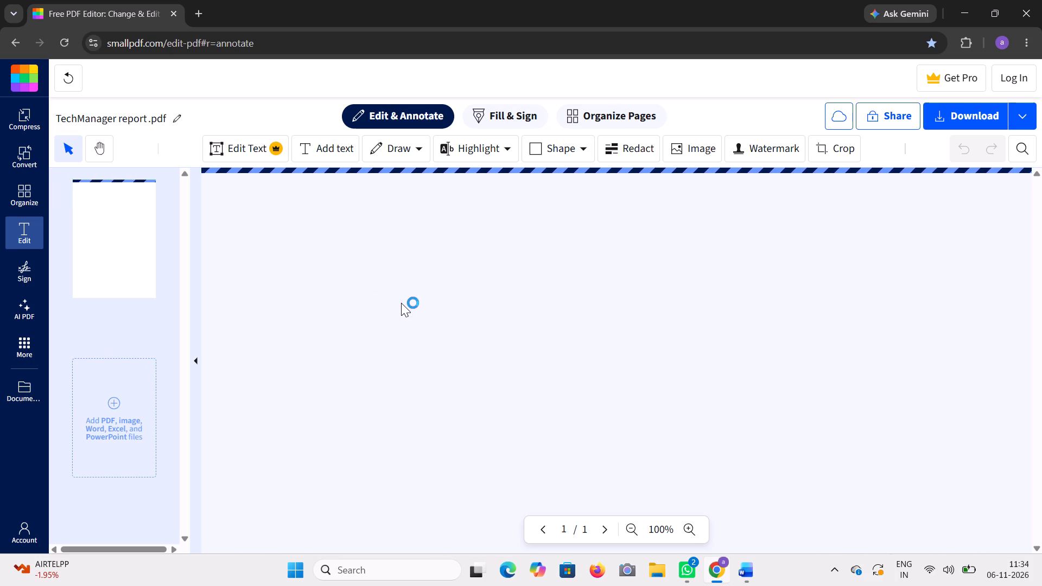
# Examine the uploaded report's title page, down to the student list and the guide's name.
pyautogui.scroll(-1, 401, 303)
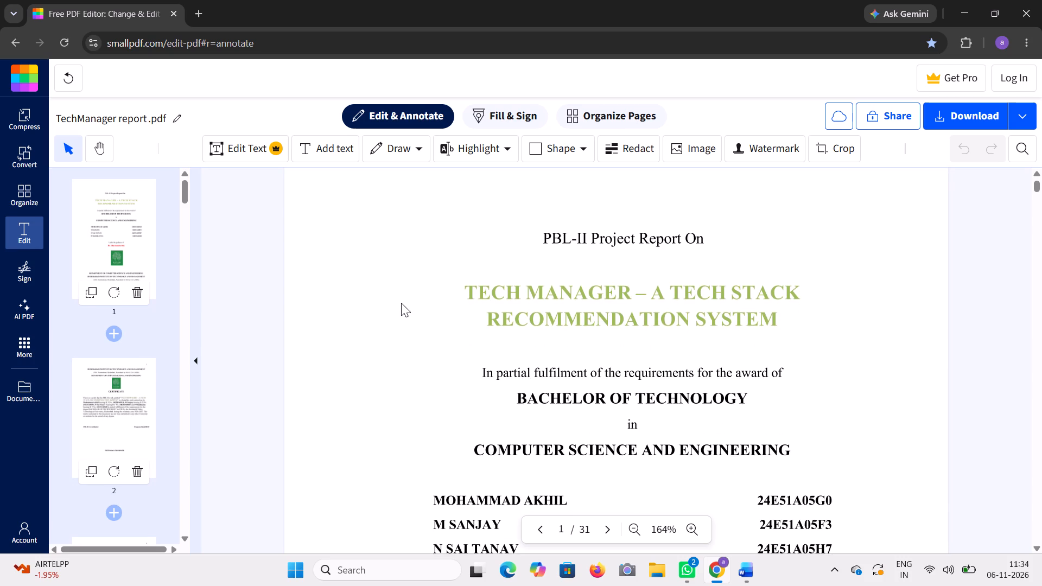
pyautogui.scroll(-1, 368, 198)
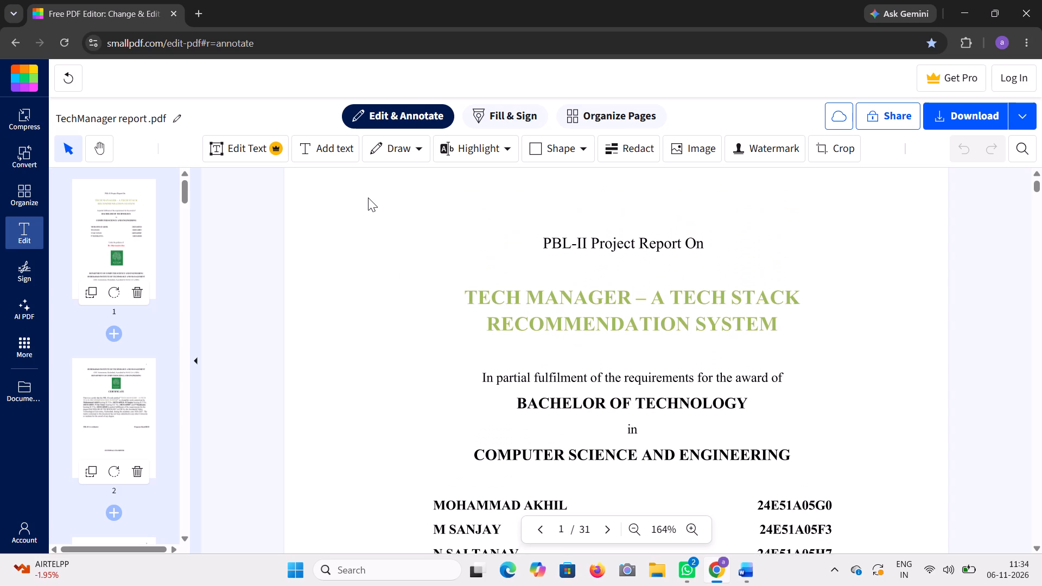
pyautogui.scroll(-1, 368, 198)
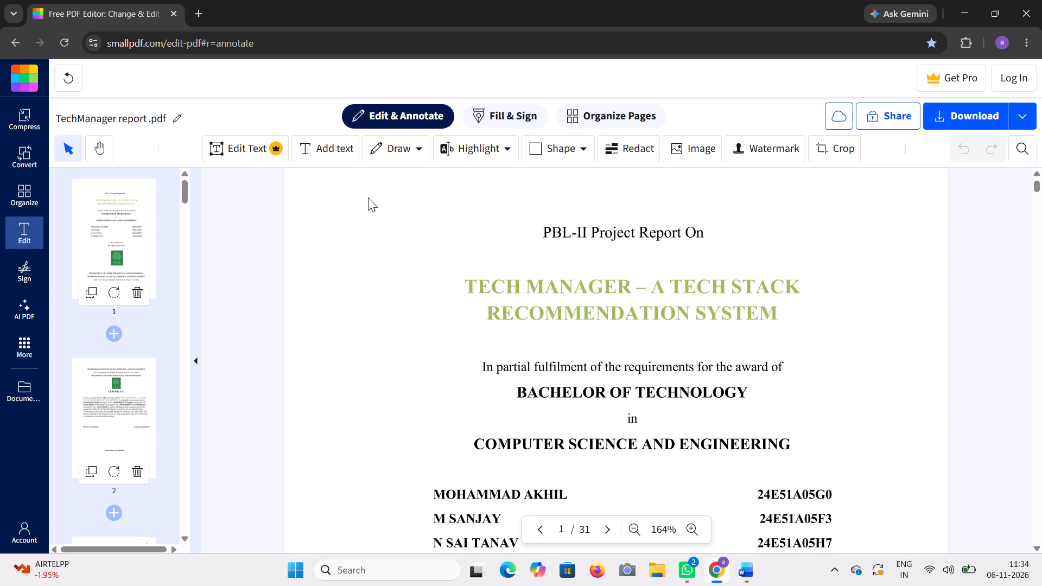
pyautogui.scroll(-2, 368, 198)
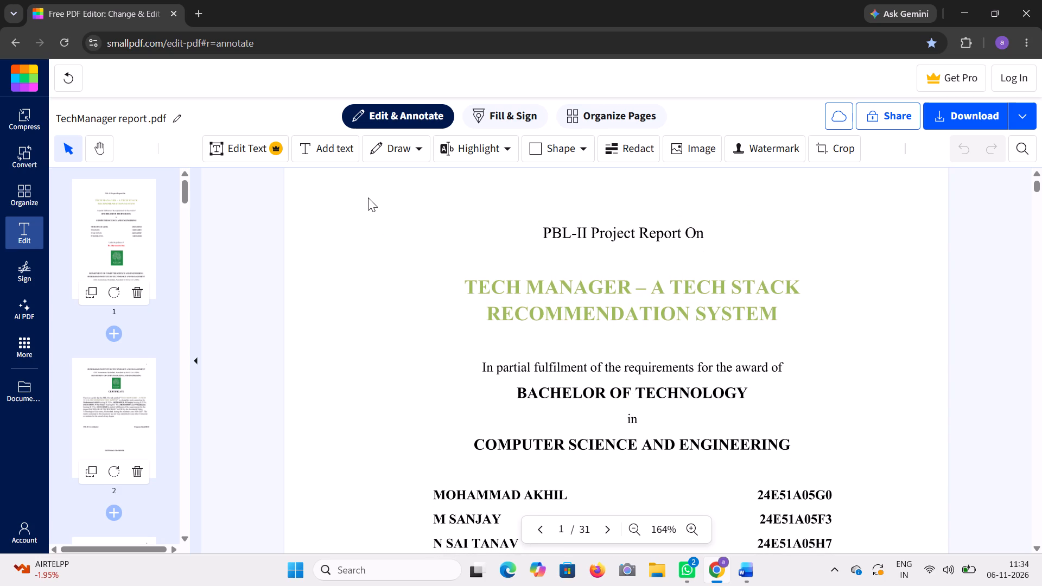
pyautogui.scroll(-1, 368, 198)
pyautogui.scroll(1, 368, 198)
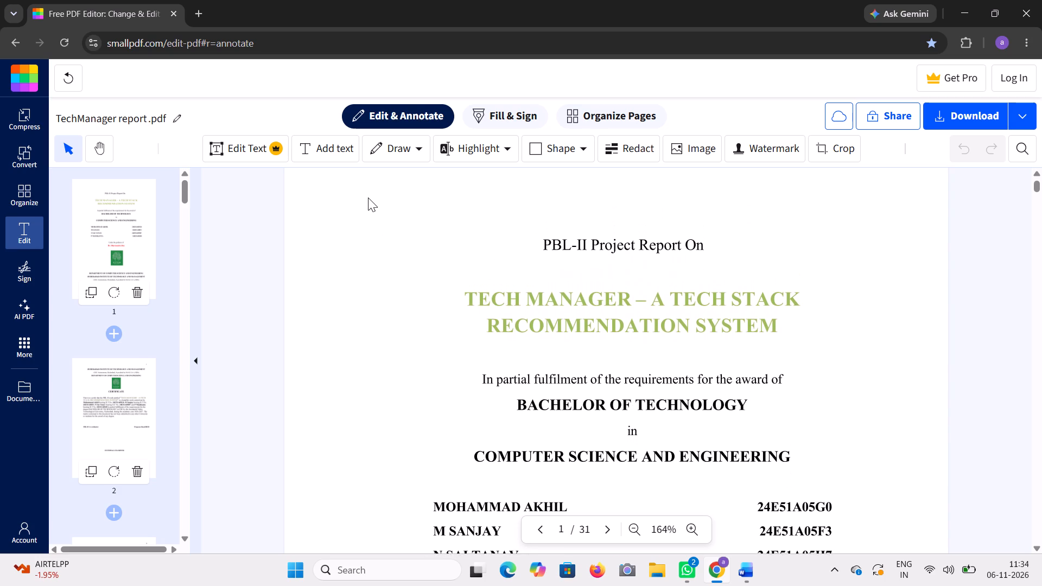
pyautogui.scroll(2, 368, 198)
pyautogui.scroll(-1, 368, 198)
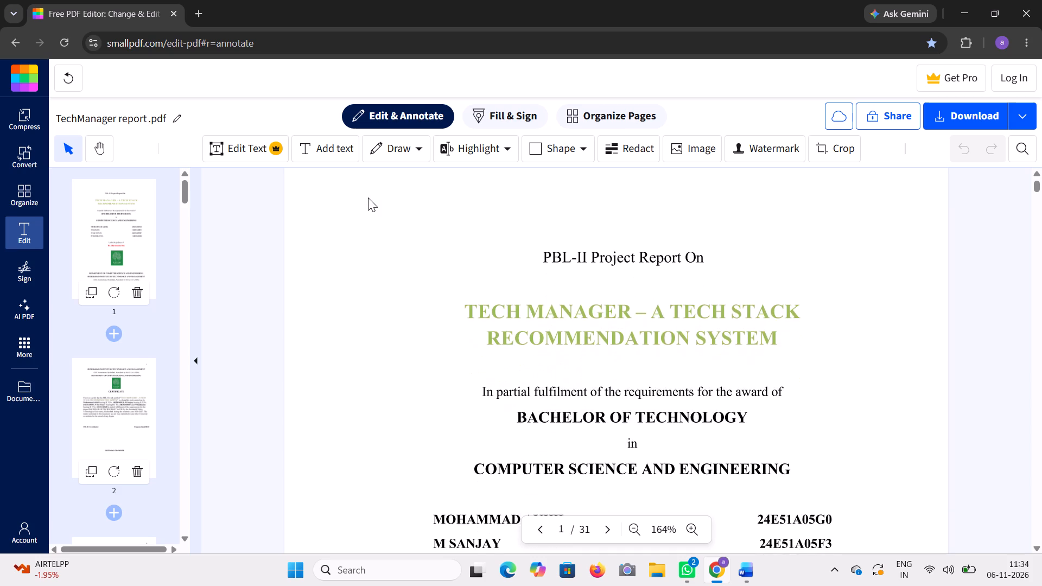
pyautogui.scroll(-3, 368, 198)
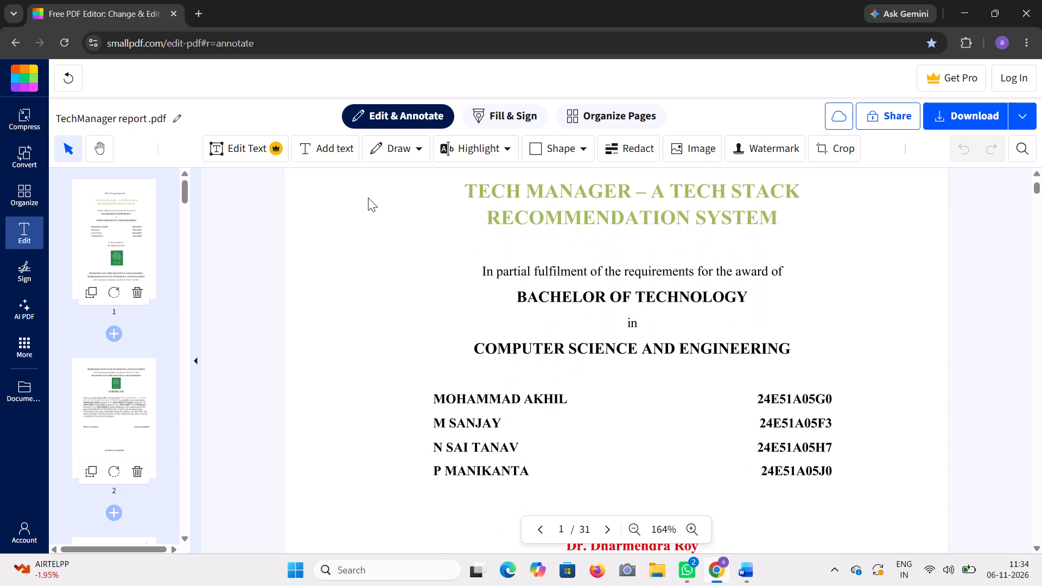
pyautogui.scroll(-2, 368, 198)
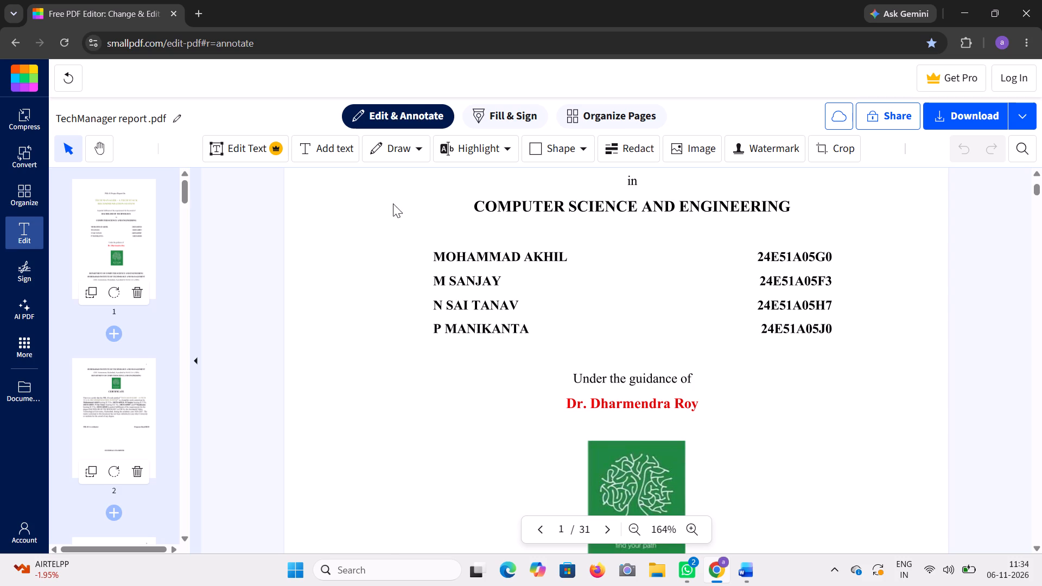
# Draw a white-filled rectangle with a black outline over the four student names and roll numbers on page 1.
pyautogui.click(575, 149)
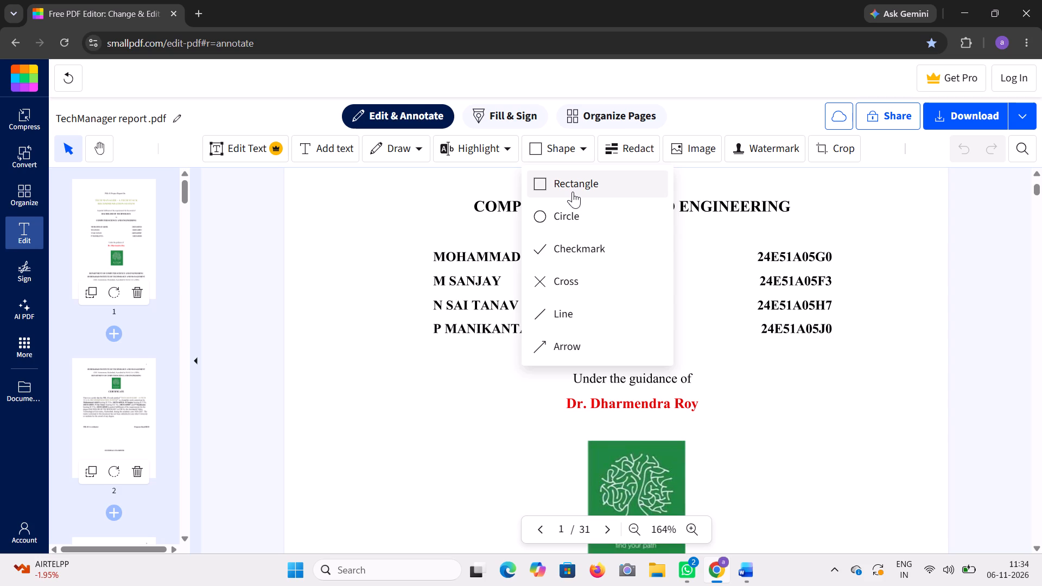
pyautogui.click(573, 192)
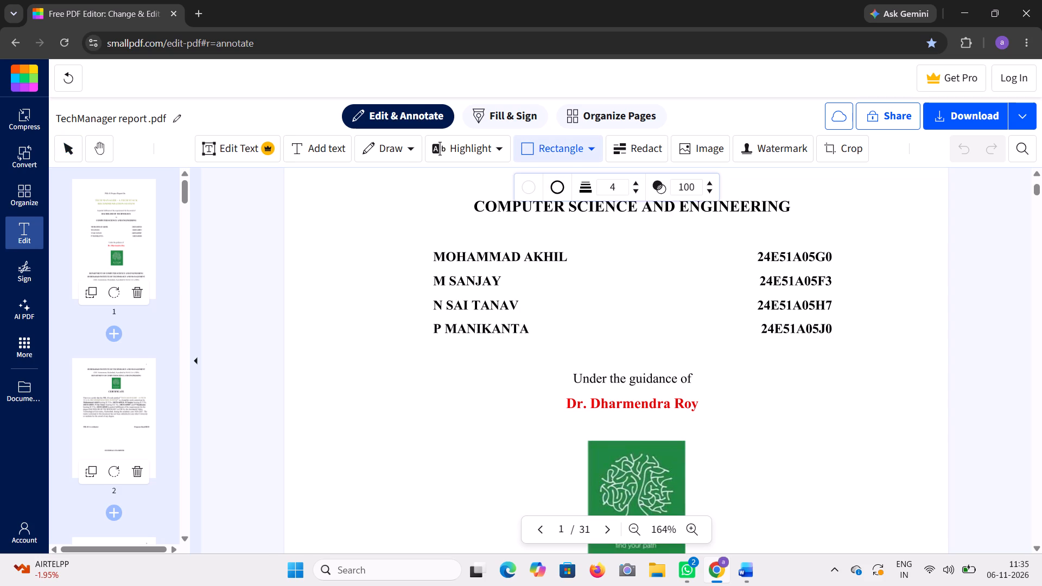
pyautogui.moveTo(422, 240); pyautogui.dragTo(606, 333)
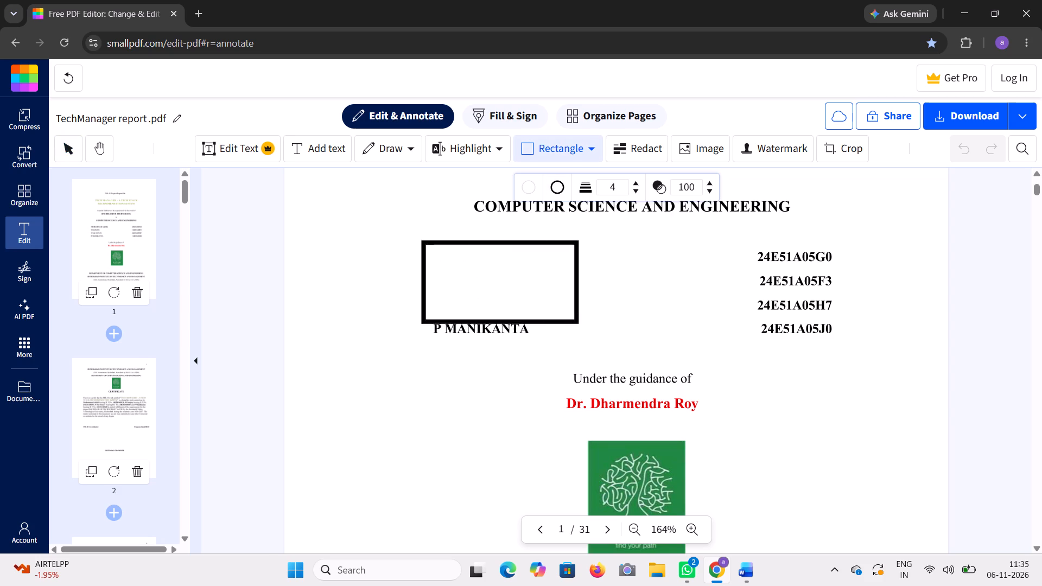
pyautogui.moveTo(606, 333); pyautogui.dragTo(866, 348)
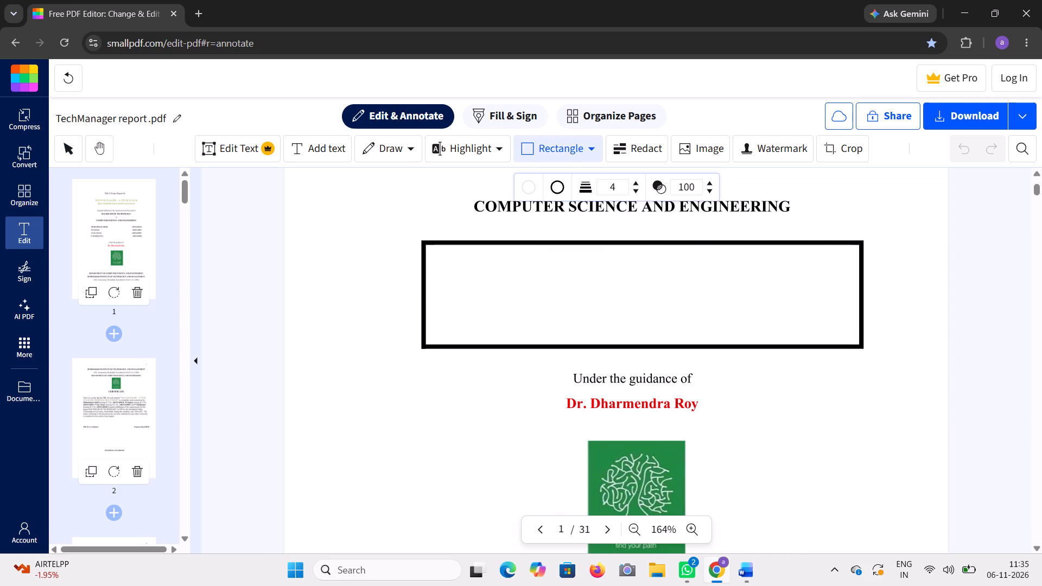
pyautogui.moveTo(866, 348); pyautogui.dragTo(855, 356)
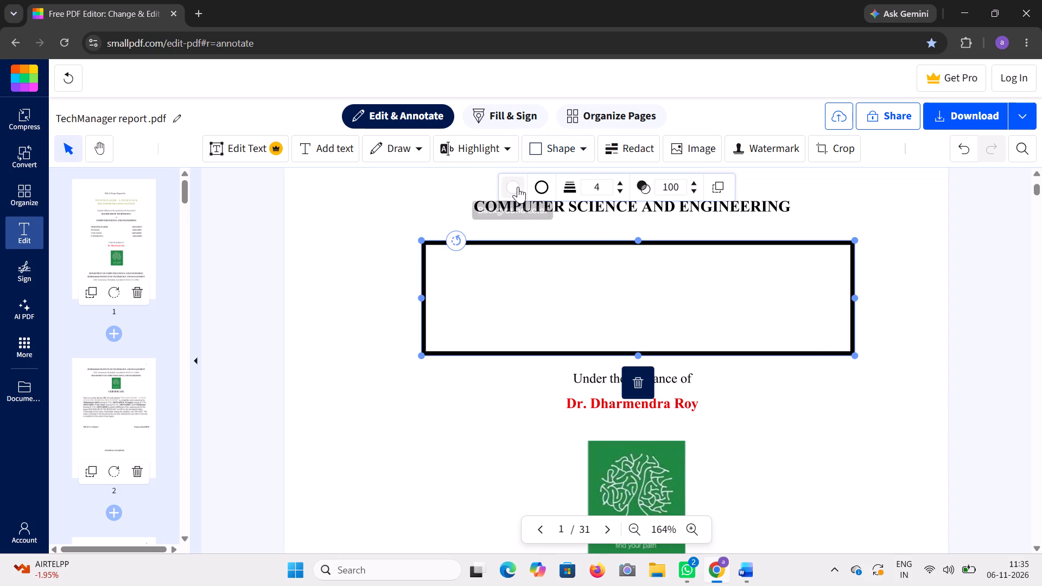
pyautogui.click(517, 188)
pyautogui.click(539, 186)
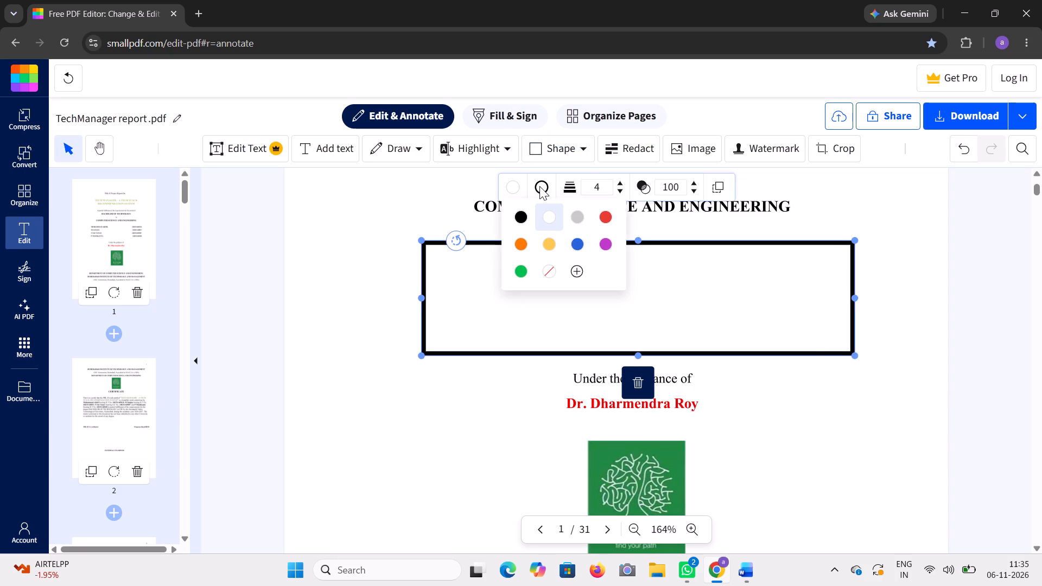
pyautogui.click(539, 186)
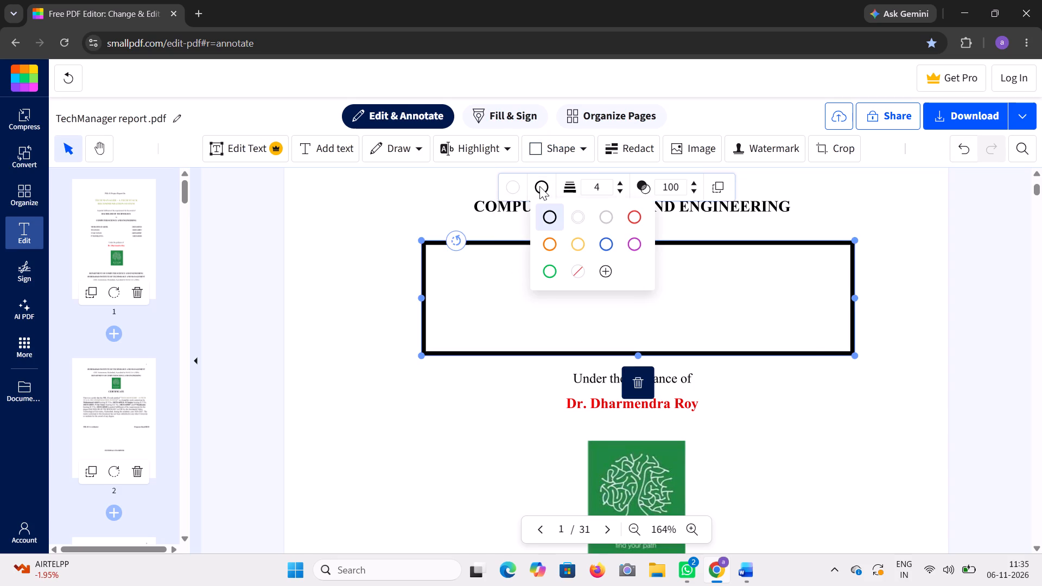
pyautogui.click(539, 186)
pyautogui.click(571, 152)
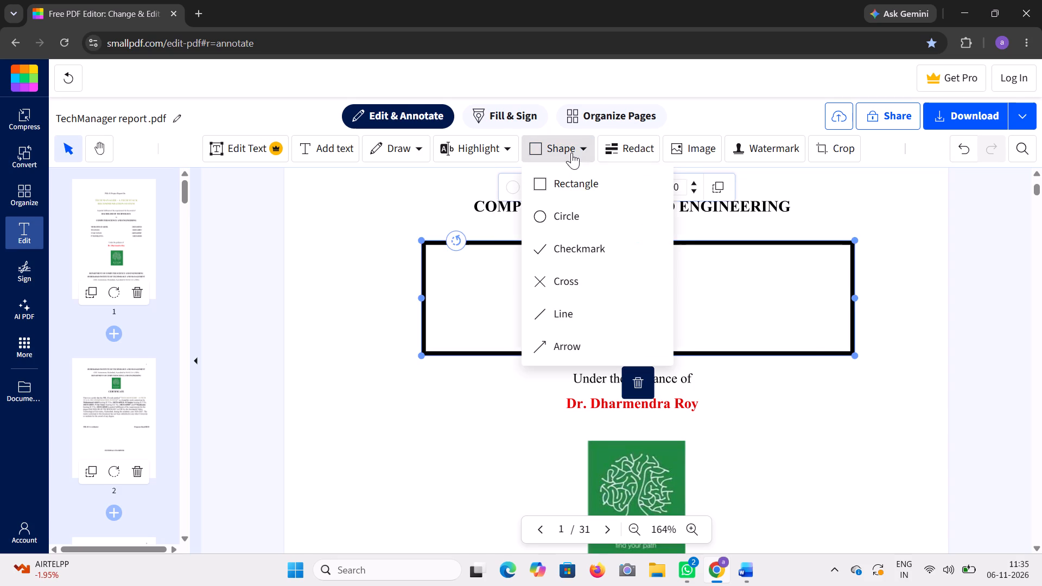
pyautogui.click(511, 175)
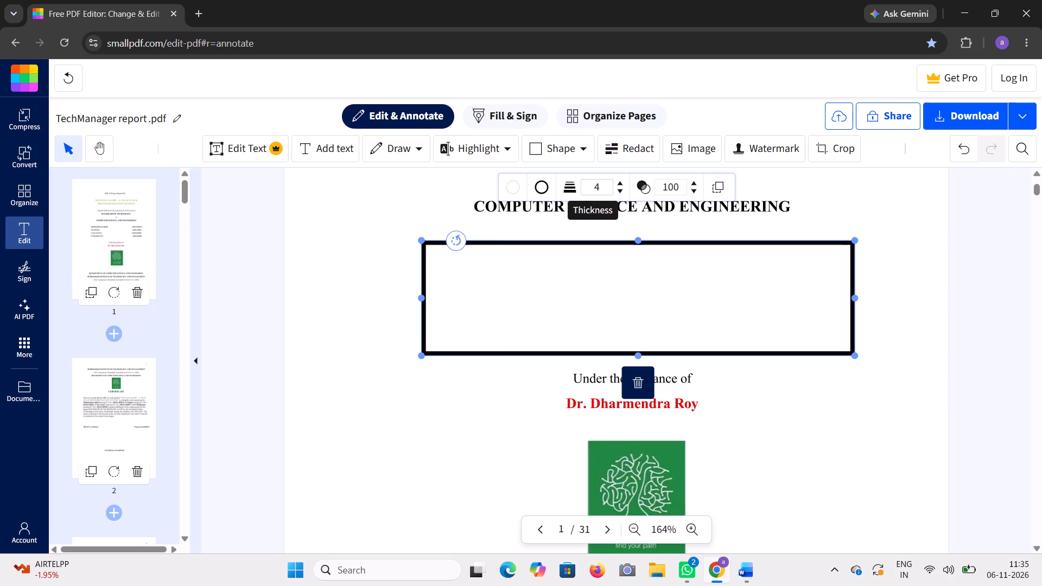
# Set the rectangle's outline thickness to 1.
pyautogui.click(620, 183)
pyautogui.click(620, 183)
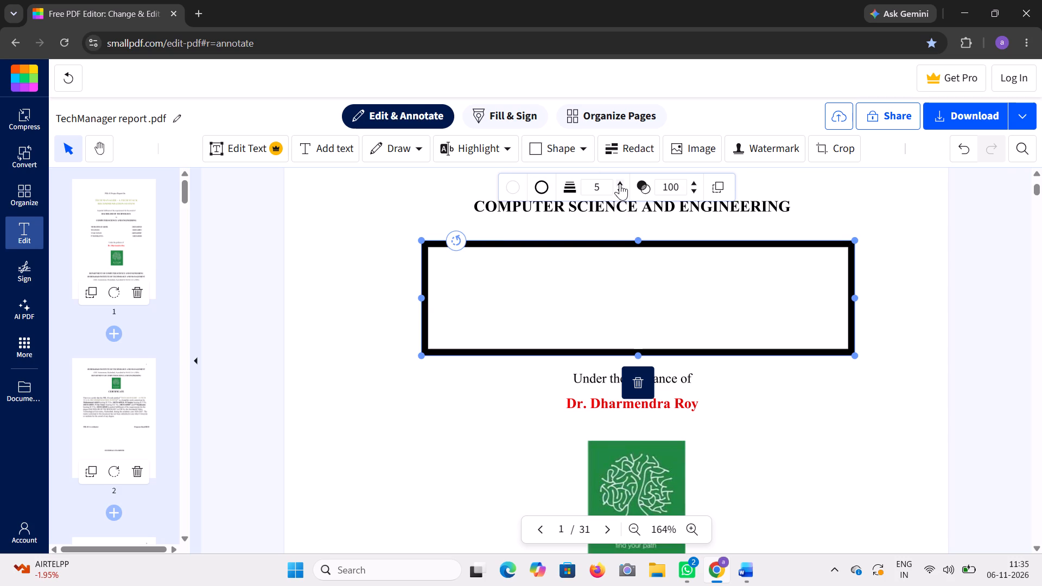
pyautogui.tripleClick(622, 190)
pyautogui.click(622, 190)
pyautogui.click(622, 190)
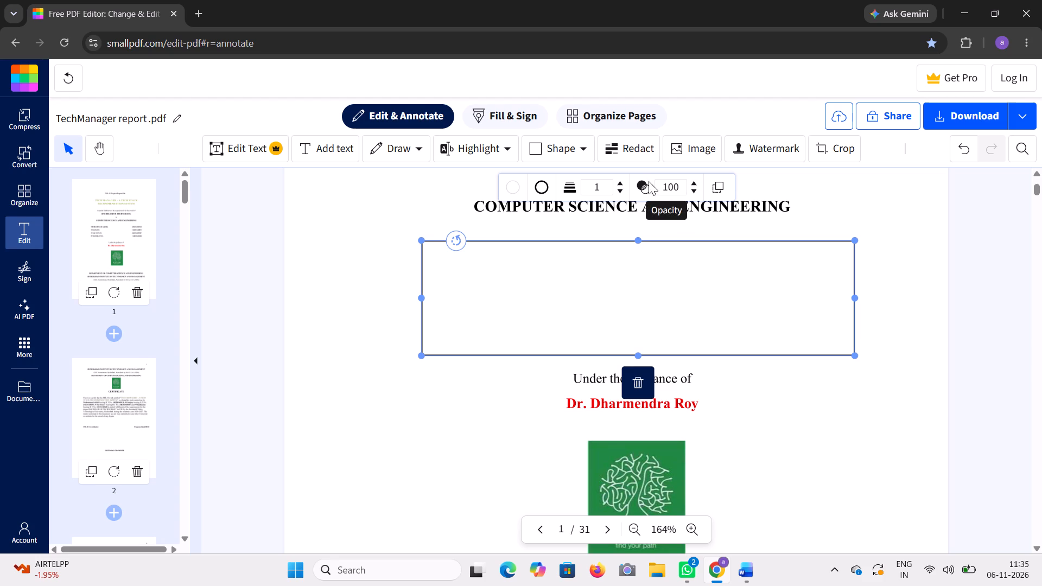
pyautogui.click(640, 188)
# Shift the rectangle slightly sideways so it is centred below the COMPUTER SCIENCE AND ENGINEERING line.
pyautogui.click(575, 296)
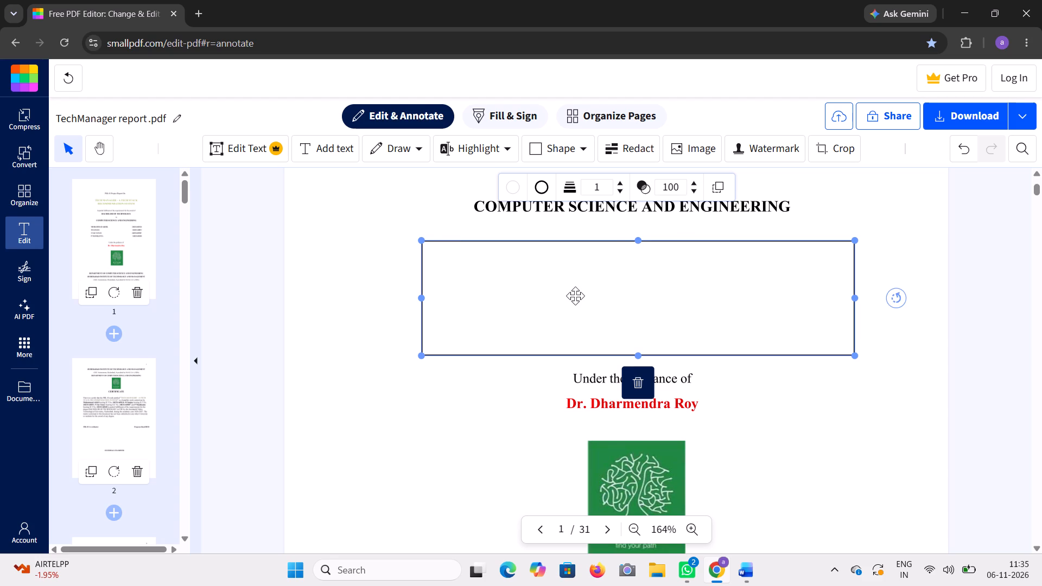
pyautogui.moveTo(575, 296); pyautogui.dragTo(563, 296)
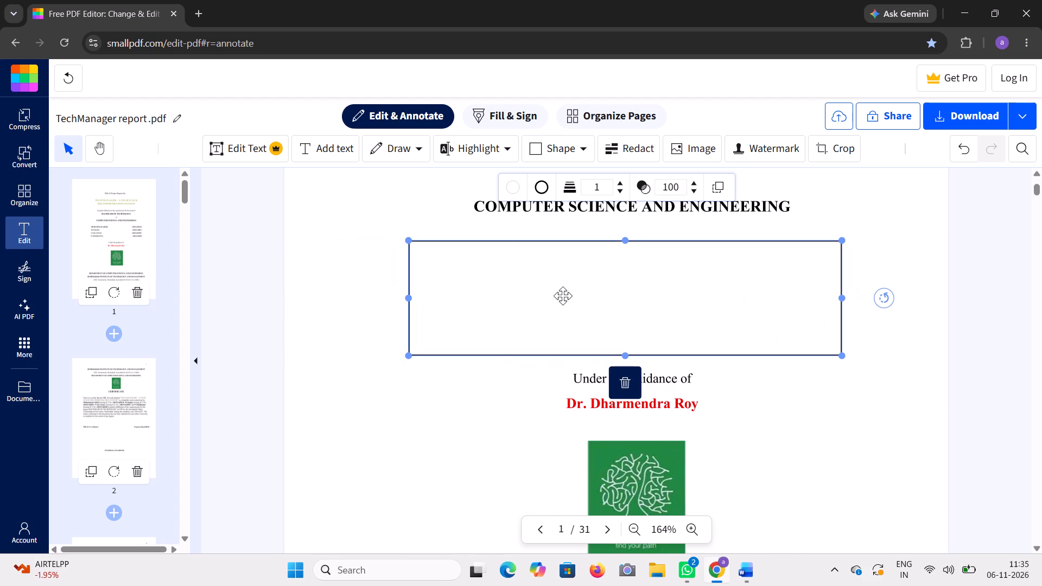
pyautogui.moveTo(563, 296); pyautogui.dragTo(570, 296)
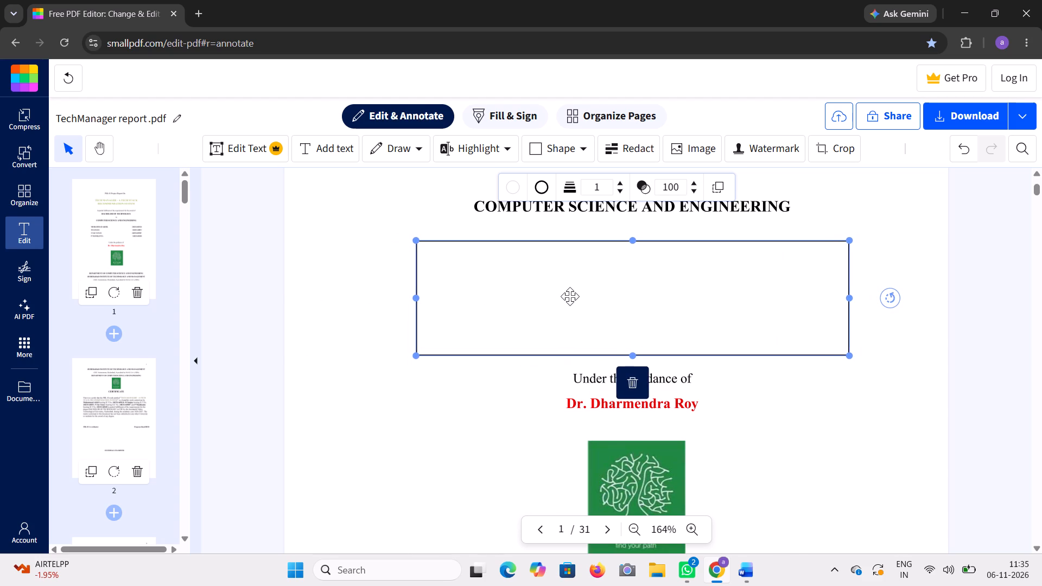
# Set the background of the rectangle over the student list to no fill, leaving only its black outline.
pyautogui.click(517, 187)
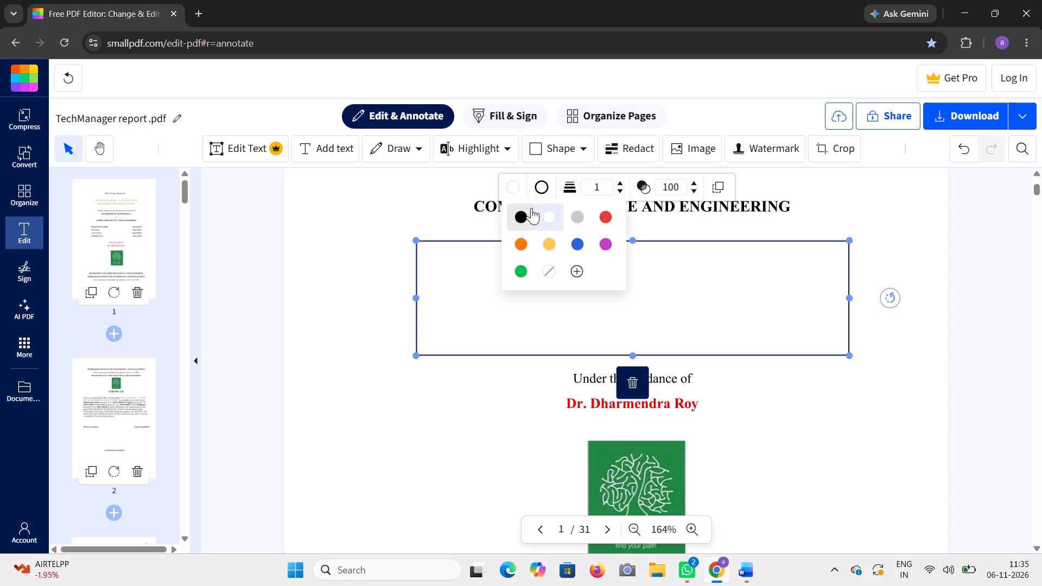
pyautogui.click(532, 215)
pyautogui.click(512, 190)
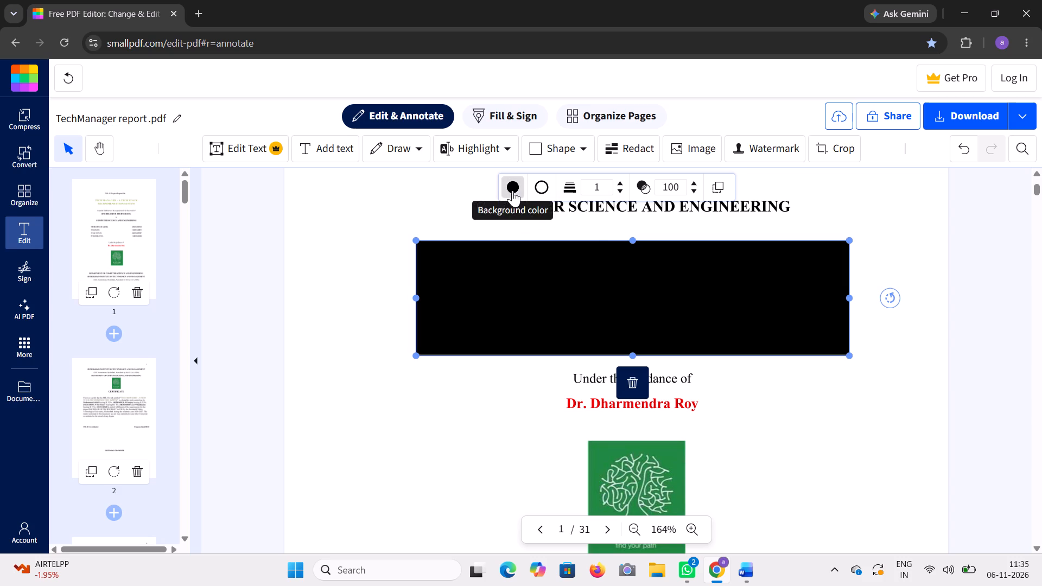
pyautogui.click(552, 271)
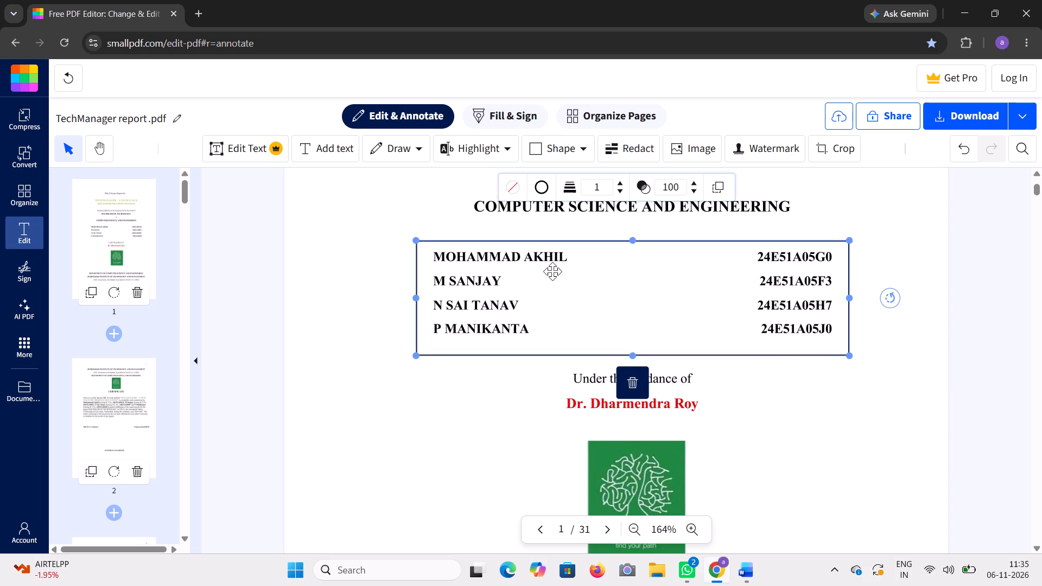
pyautogui.click(409, 192)
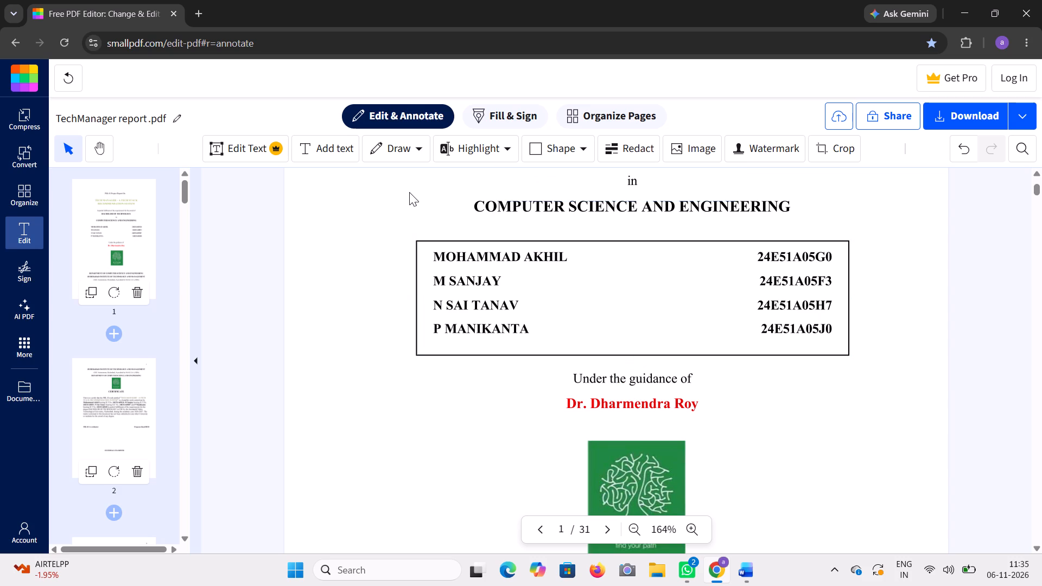
# Nudge the outlined rectangle slightly sideways around the four student rows.
pyautogui.hscroll(1, 432, 203)
pyautogui.click(569, 281)
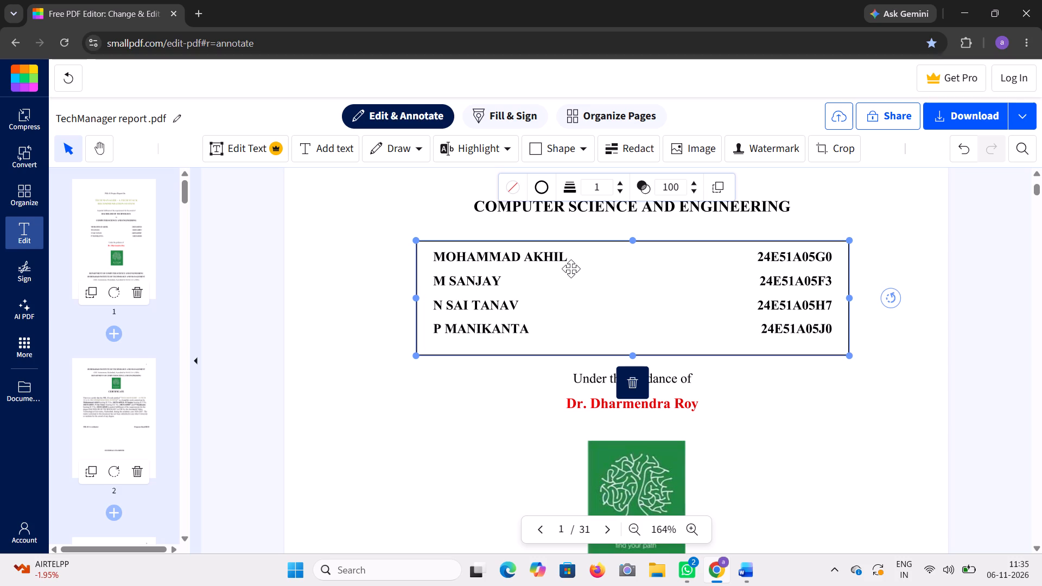
pyautogui.doubleClick(571, 269)
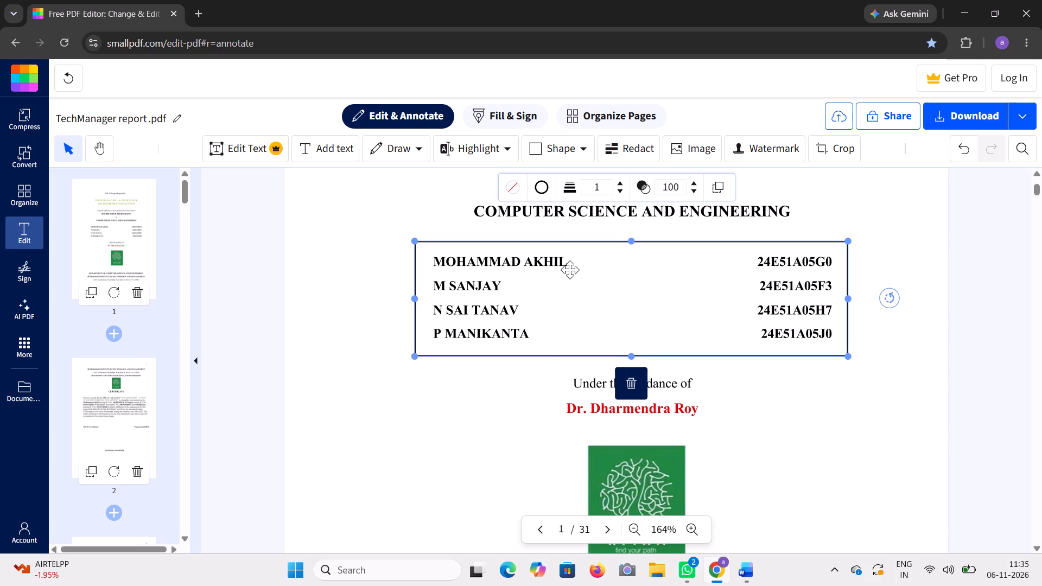
pyautogui.scroll(-1, 567, 262)
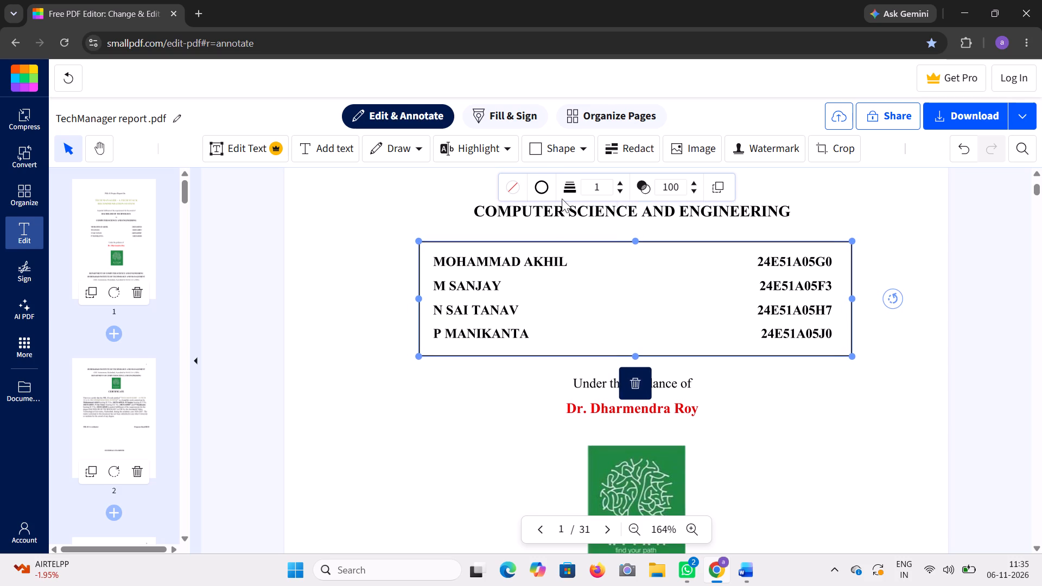
pyautogui.scroll(-1, 562, 199)
# Draw a black horizontal line of thickness 2 below the first student row, spanning the rectangle's full width.
pyautogui.click(579, 151)
pyautogui.scroll(1, 560, 244)
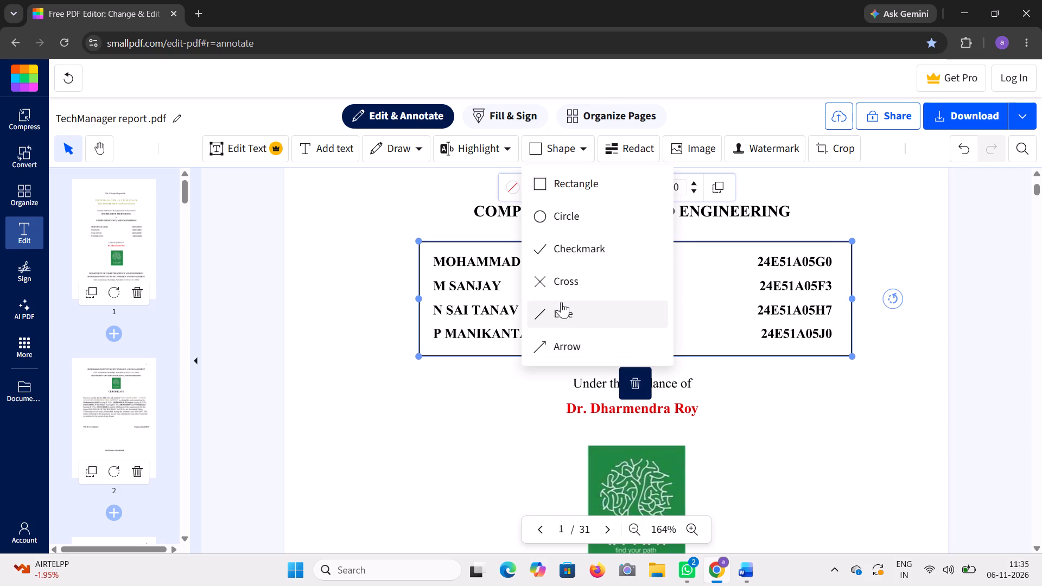
pyautogui.scroll(1, 561, 302)
pyautogui.click(561, 307)
pyautogui.hscroll(-1, 554, 305)
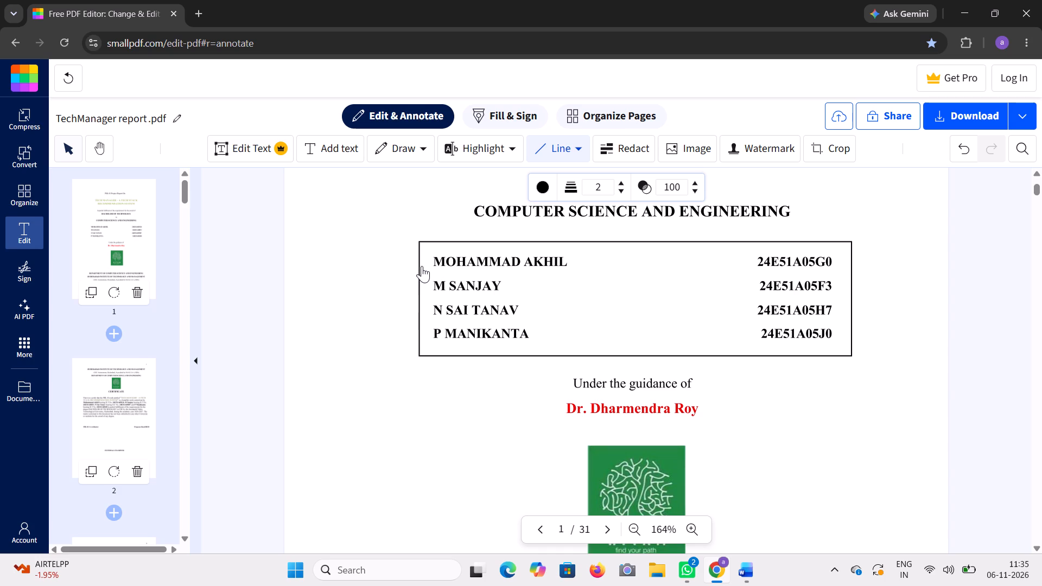
pyautogui.hscroll(-2, 422, 266)
pyautogui.moveTo(418, 270); pyautogui.dragTo(592, 267)
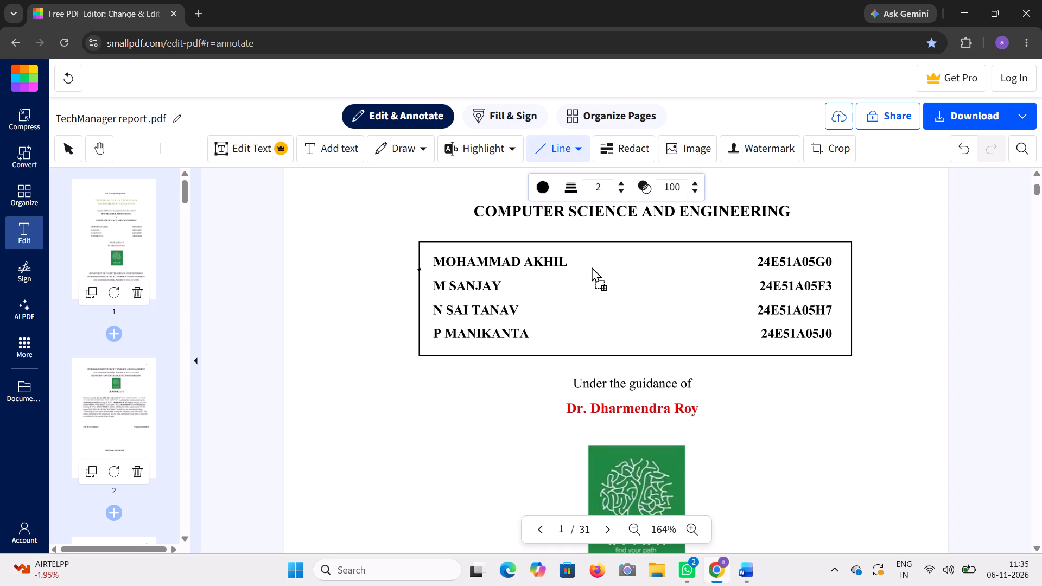
pyautogui.moveTo(592, 267); pyautogui.dragTo(803, 268)
pyautogui.moveTo(803, 268); pyautogui.dragTo(849, 263)
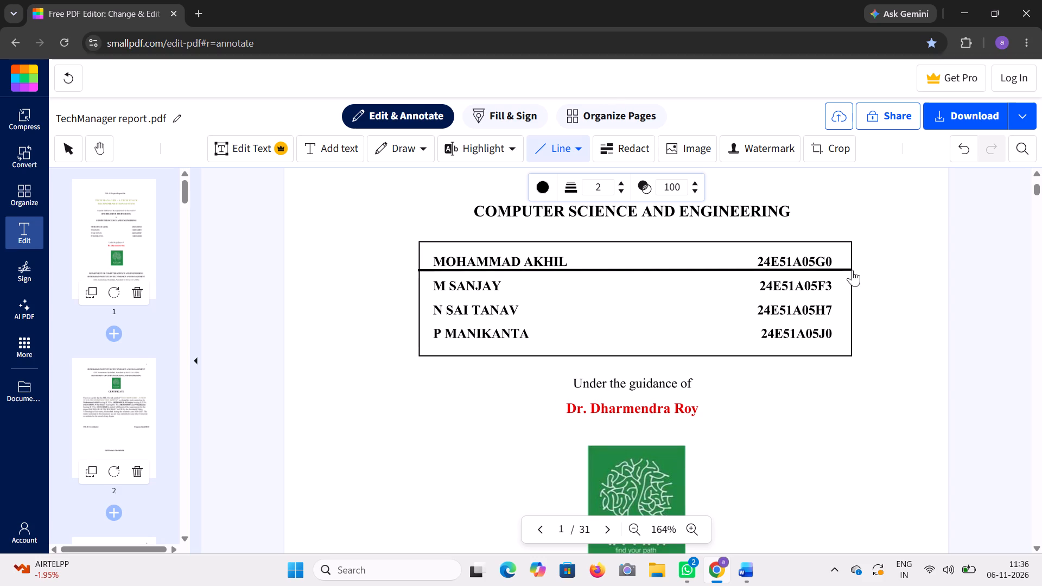
pyautogui.click(852, 270)
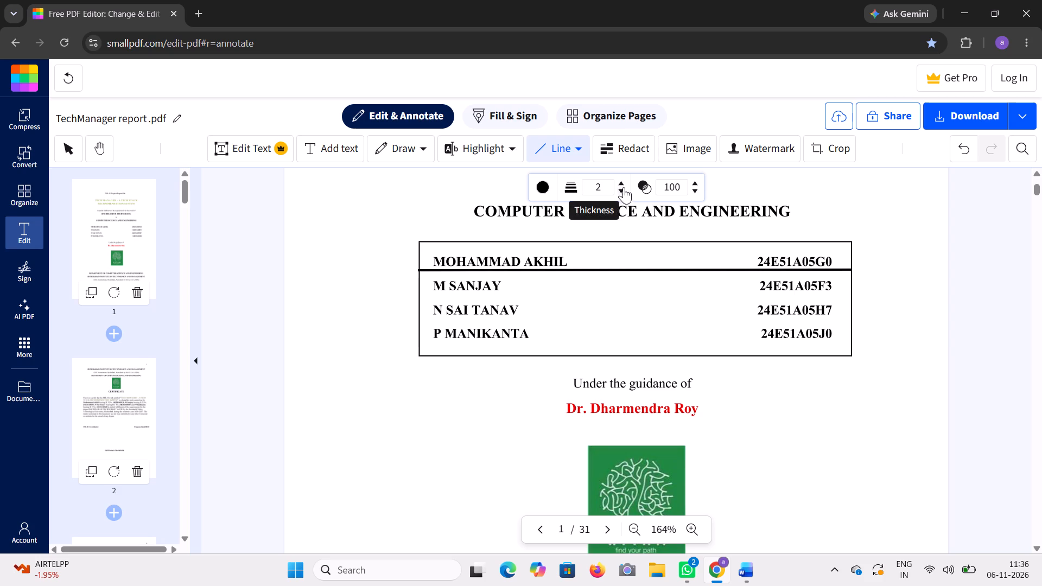
# Set the Line tool's thickness to 1.
pyautogui.click(624, 189)
pyautogui.click(624, 189)
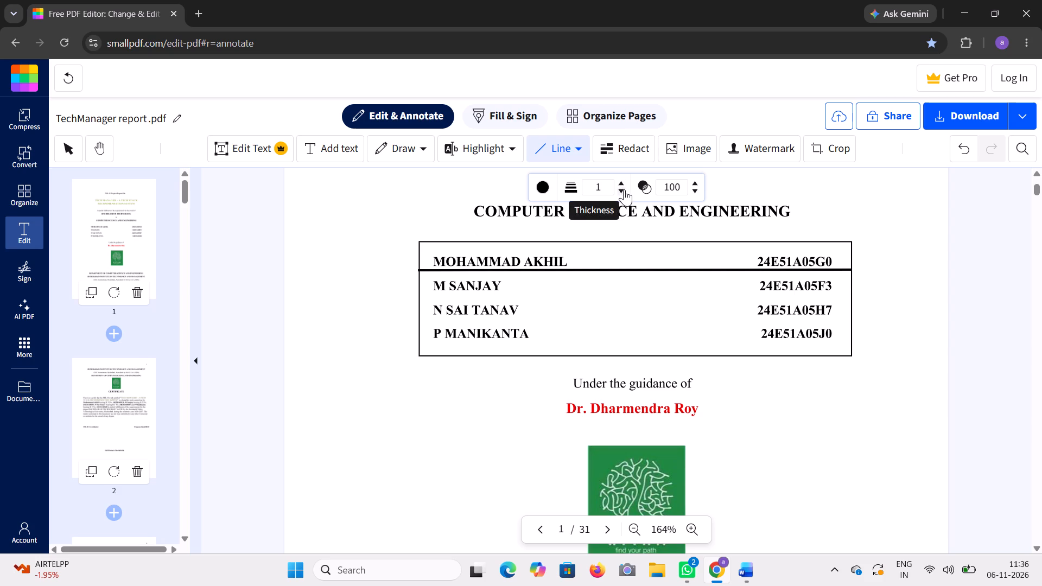
pyautogui.tripleClick(624, 189)
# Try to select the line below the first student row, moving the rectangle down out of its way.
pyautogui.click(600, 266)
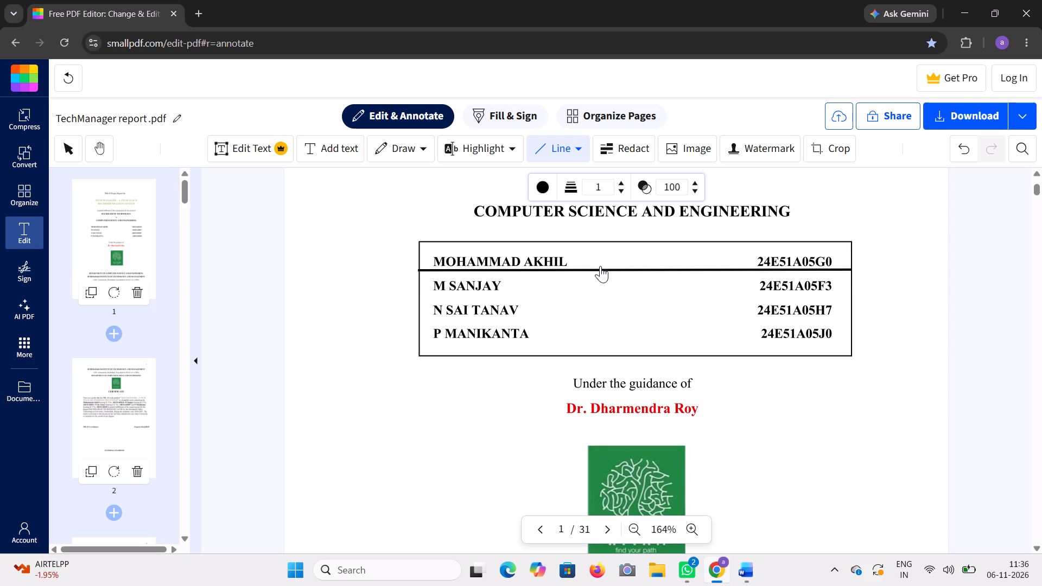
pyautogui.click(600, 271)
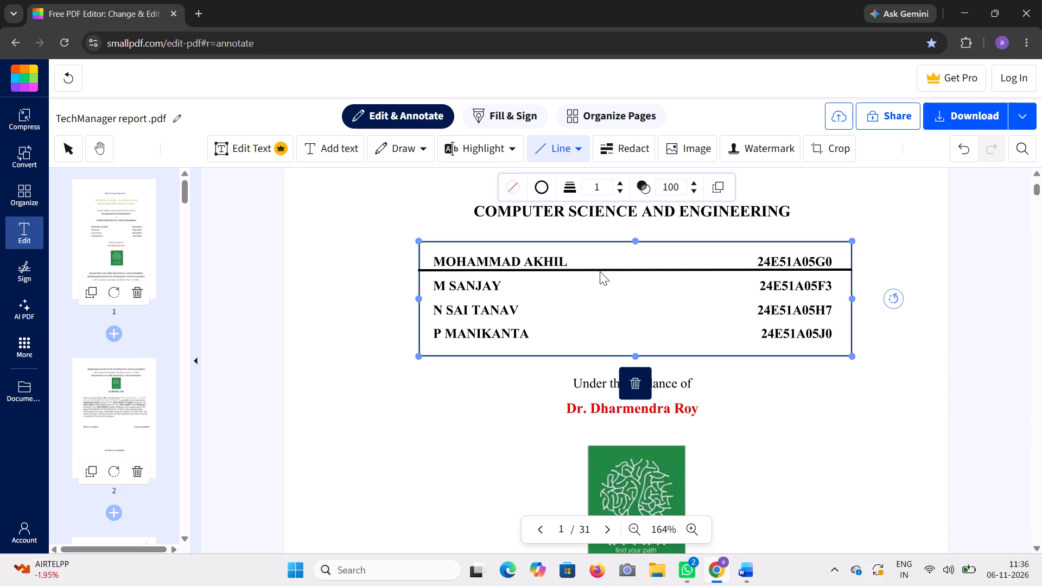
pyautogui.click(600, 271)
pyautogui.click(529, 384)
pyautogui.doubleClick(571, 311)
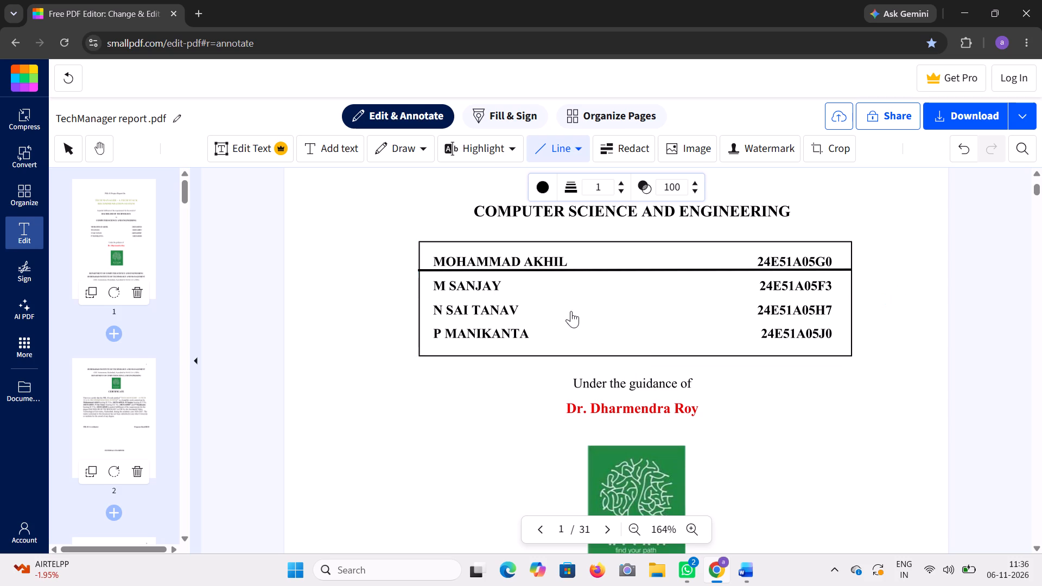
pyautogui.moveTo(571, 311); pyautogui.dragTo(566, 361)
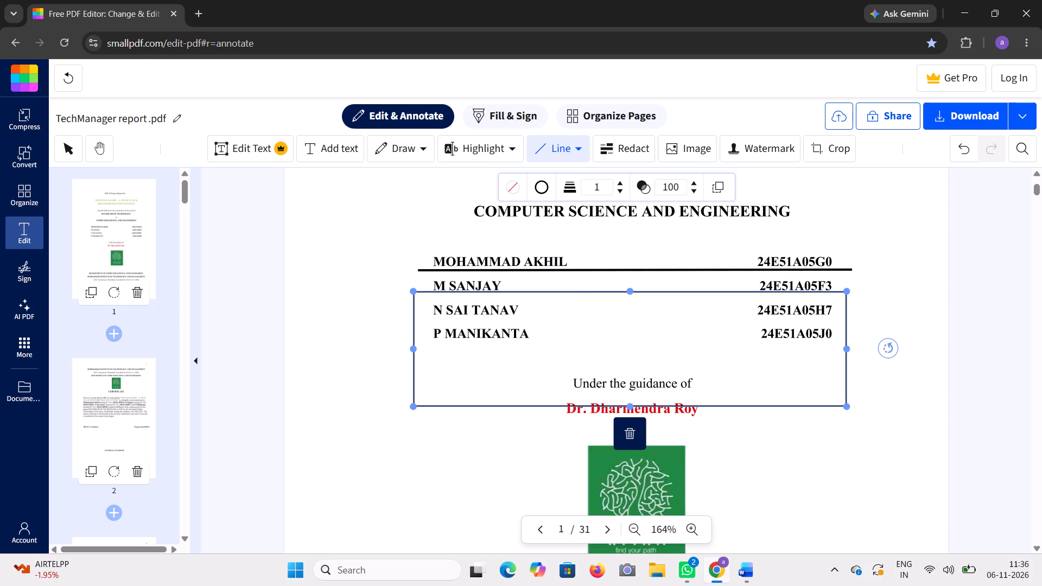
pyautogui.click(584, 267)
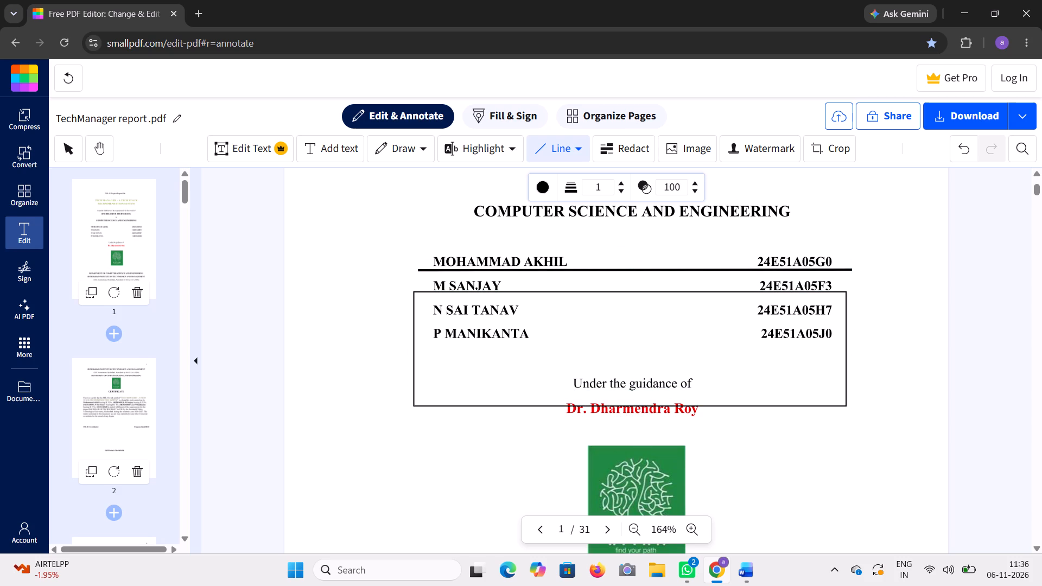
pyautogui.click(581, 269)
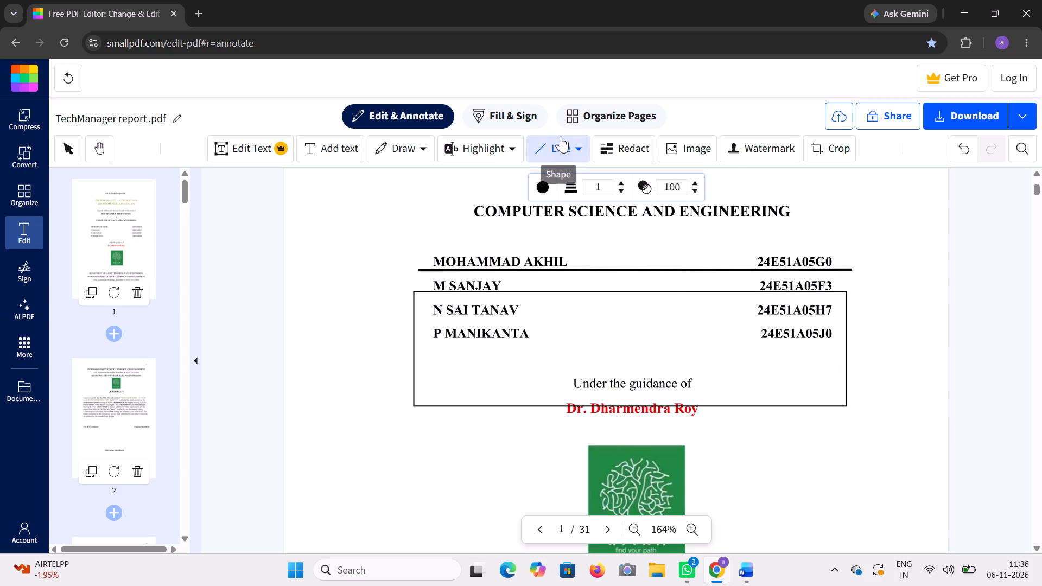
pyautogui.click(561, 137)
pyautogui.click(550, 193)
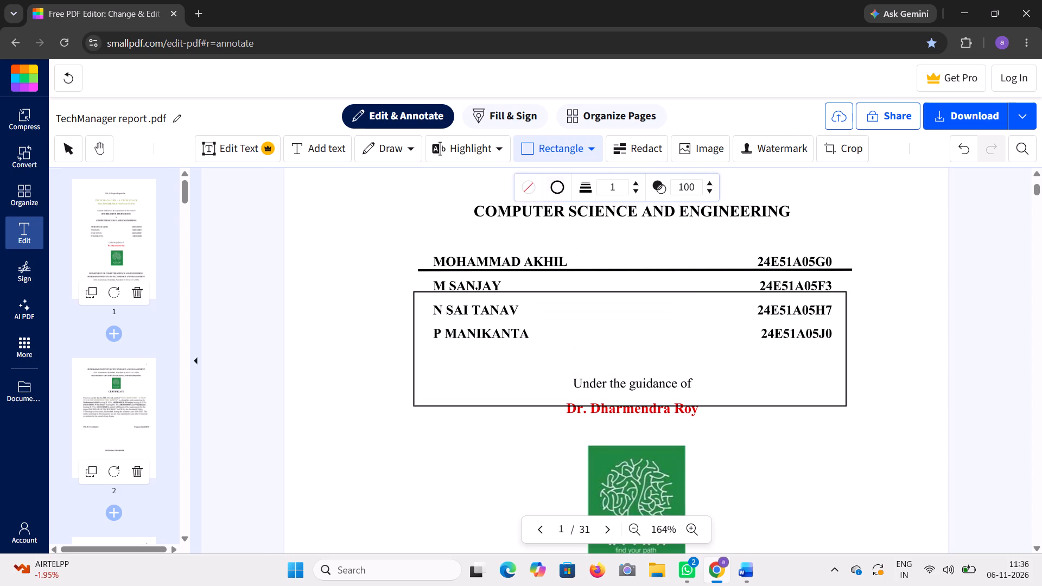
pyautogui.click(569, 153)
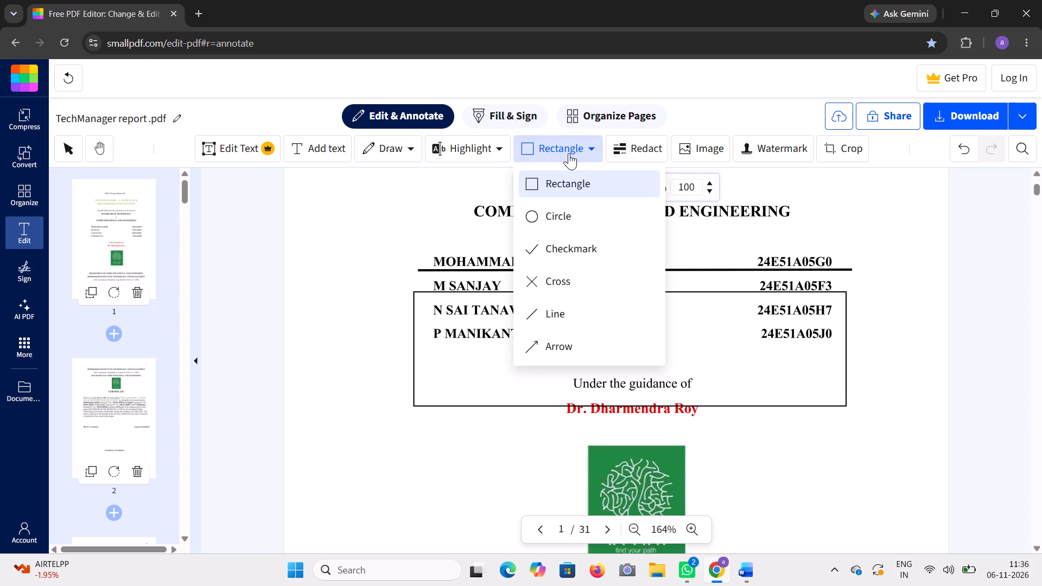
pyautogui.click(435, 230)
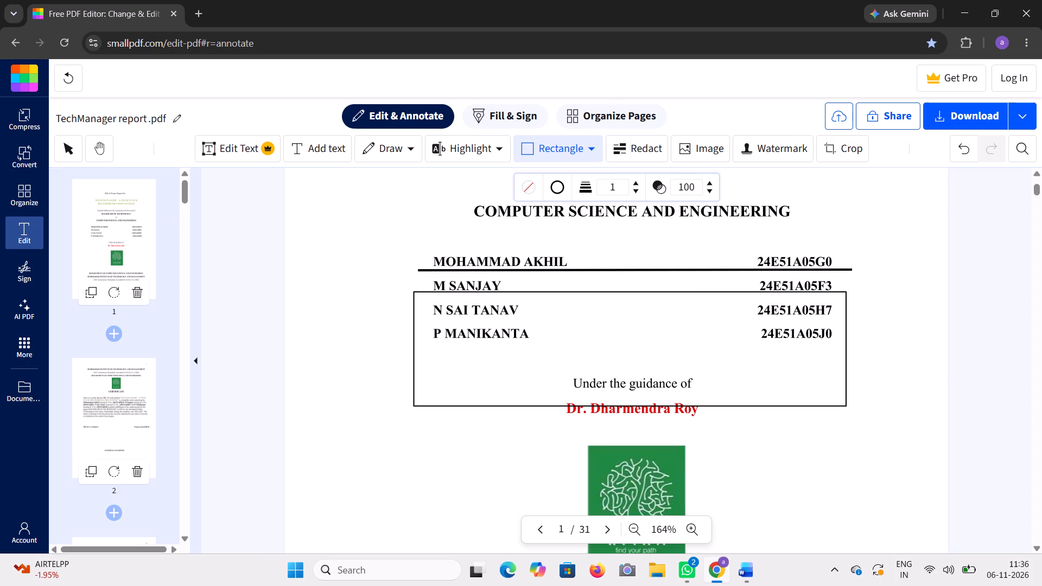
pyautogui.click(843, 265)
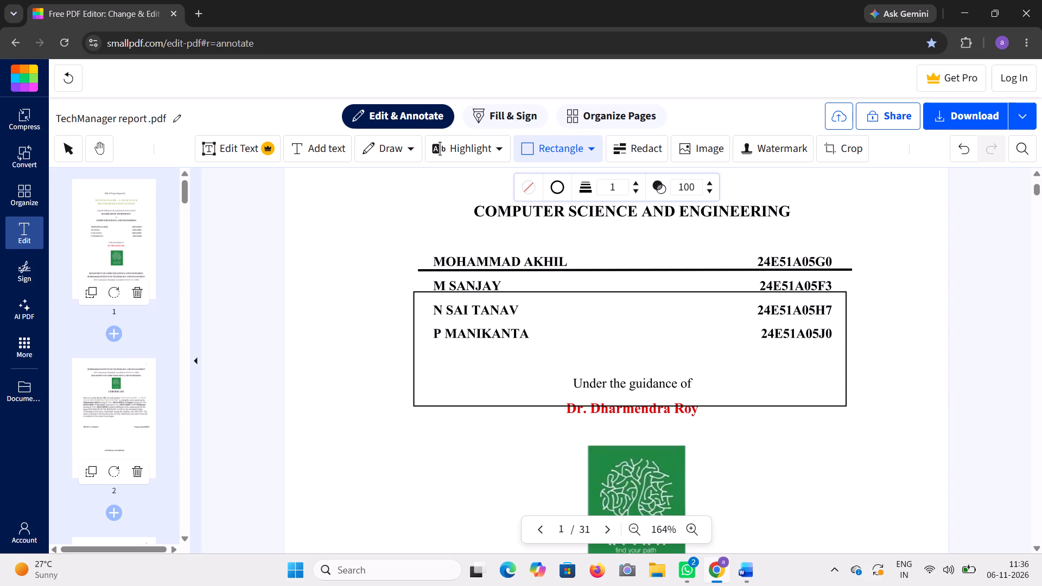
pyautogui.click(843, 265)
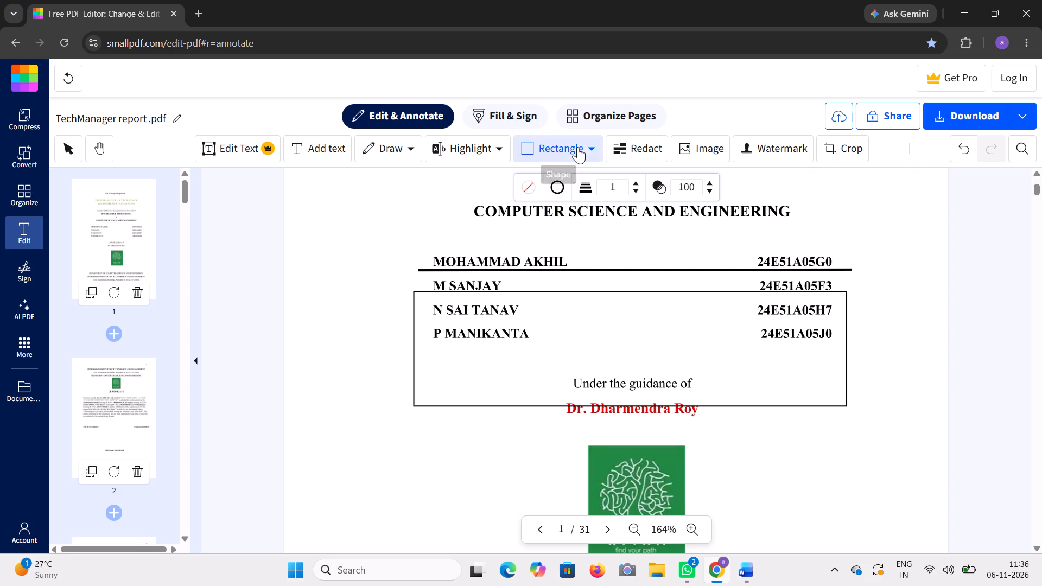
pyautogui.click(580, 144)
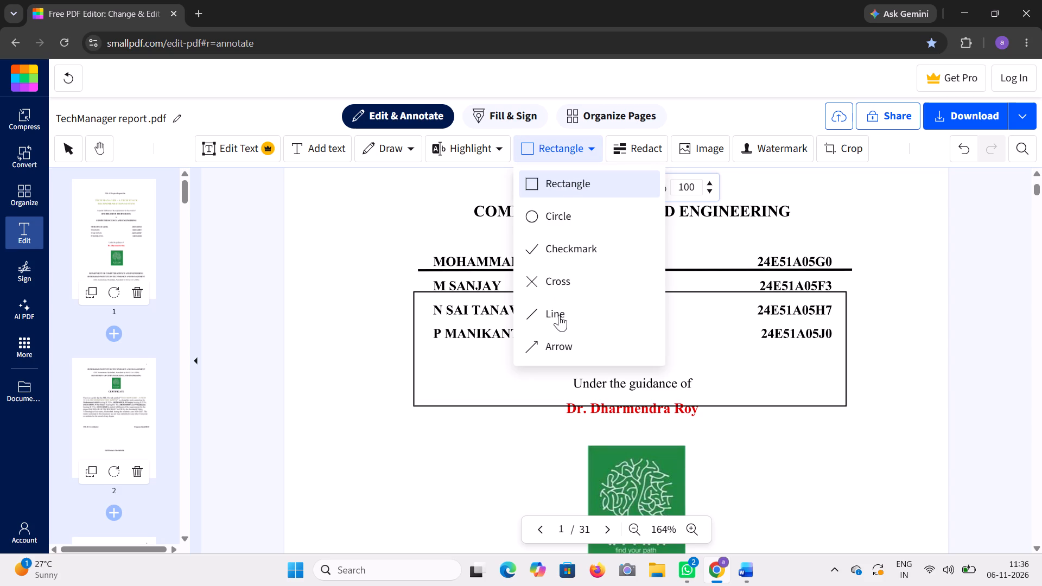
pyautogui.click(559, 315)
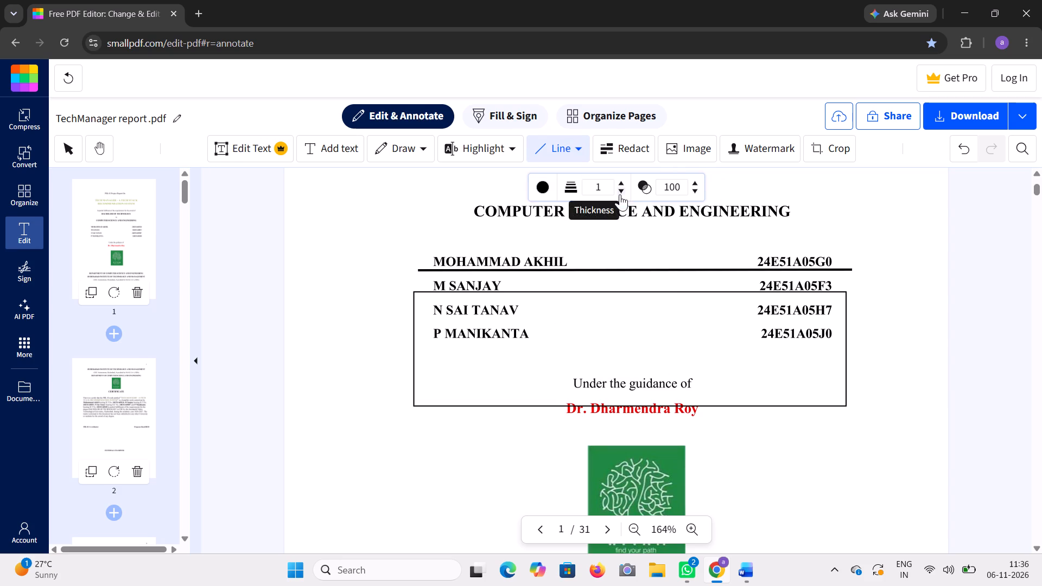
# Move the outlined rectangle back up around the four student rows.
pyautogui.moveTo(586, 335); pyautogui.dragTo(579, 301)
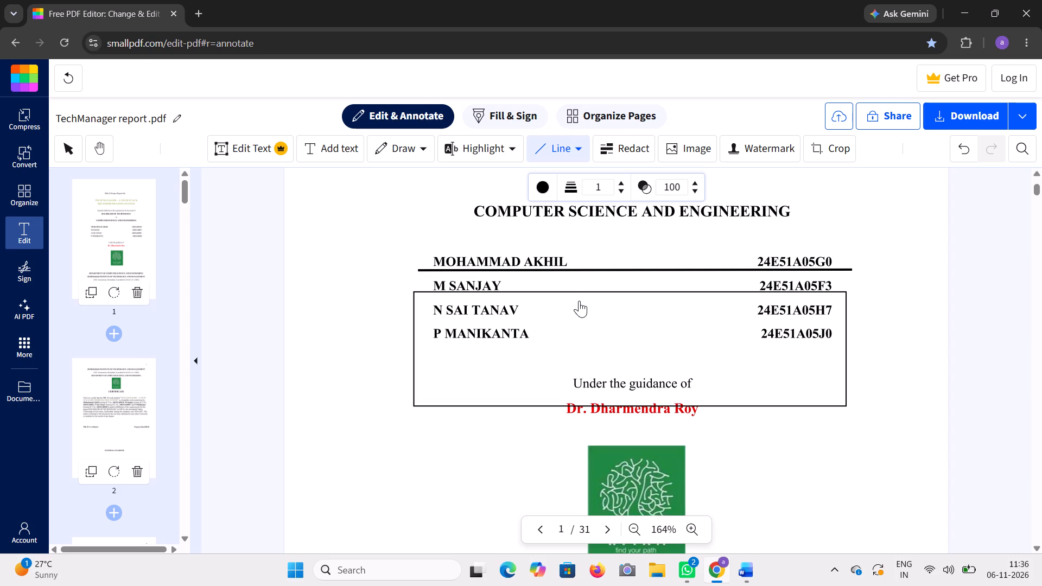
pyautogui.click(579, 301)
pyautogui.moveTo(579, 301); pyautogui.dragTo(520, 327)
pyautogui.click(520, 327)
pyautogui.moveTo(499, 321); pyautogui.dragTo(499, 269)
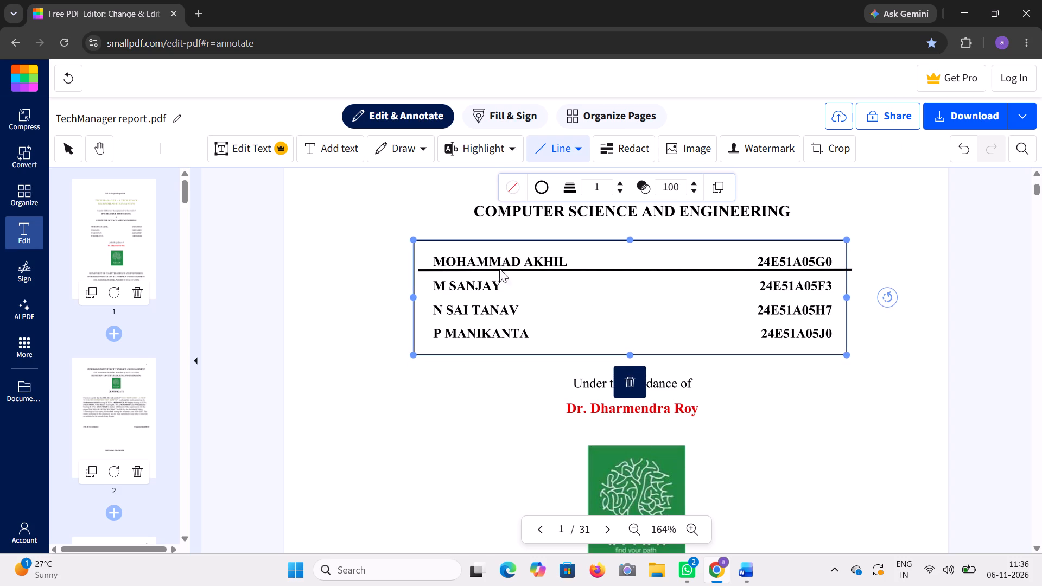
# Remove the thick line below the first student row, moving the outlined rectangle down out of its way.
pyautogui.click(489, 272)
pyautogui.click(489, 272)
pyautogui.moveTo(522, 292); pyautogui.dragTo(505, 447)
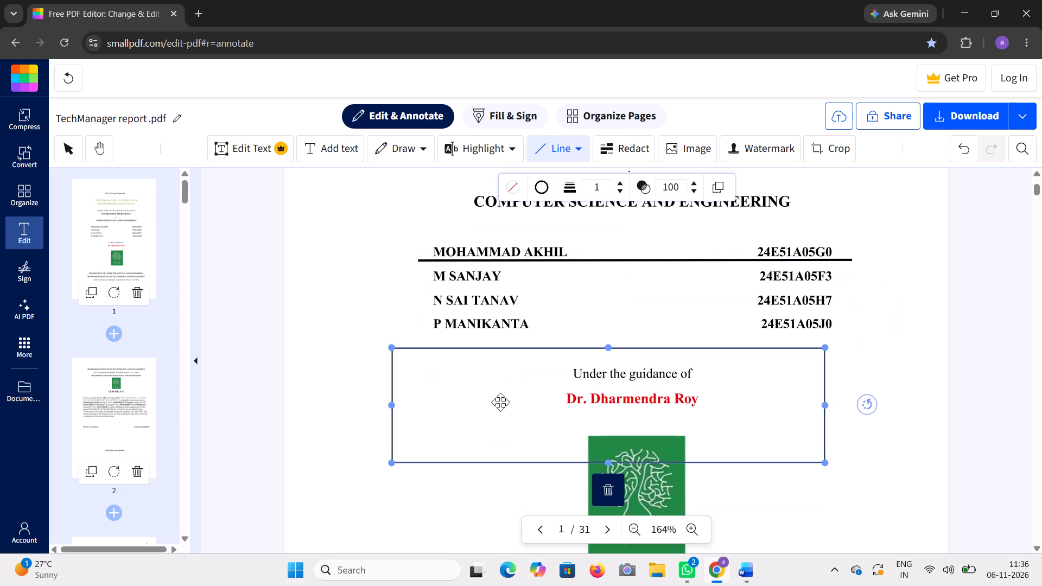
pyautogui.click(500, 402)
pyautogui.click(498, 260)
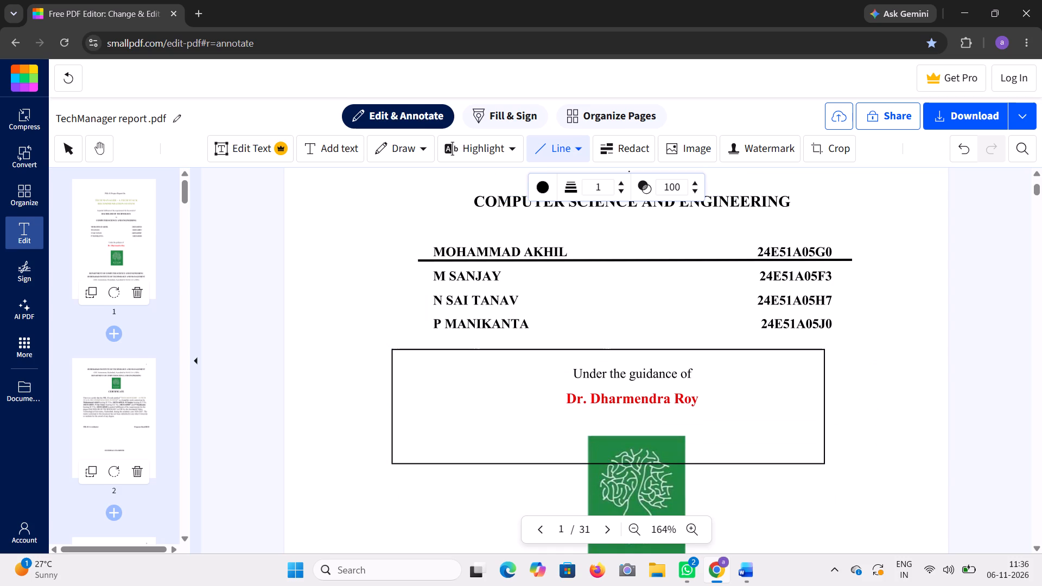
pyautogui.click(417, 262)
# Draw a black horizontal line of thickness 1 below the second student row, from before the name to past the roll number.
pyautogui.moveTo(424, 282); pyautogui.dragTo(618, 278)
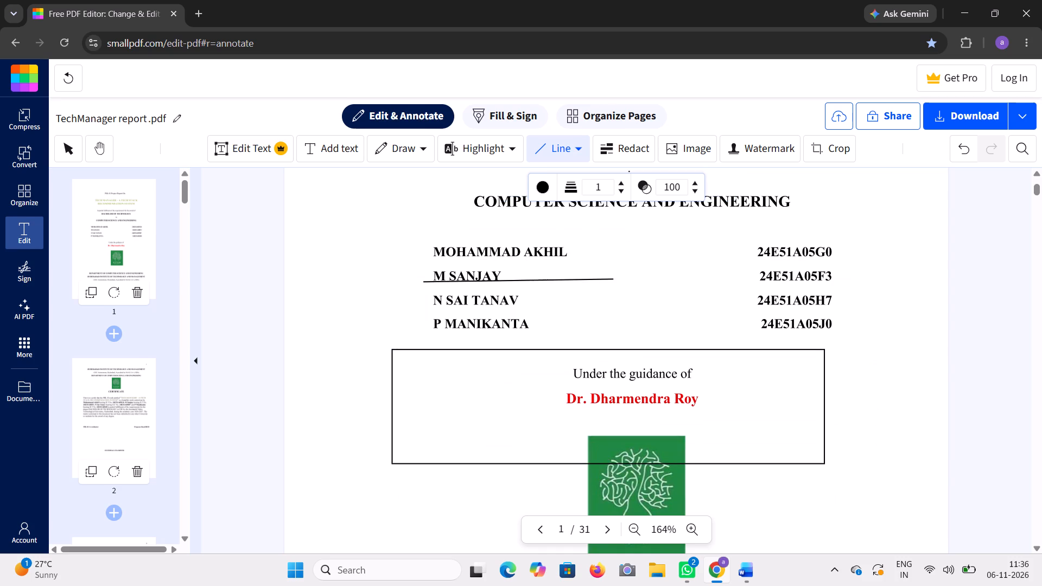
pyautogui.moveTo(618, 278); pyautogui.dragTo(825, 283)
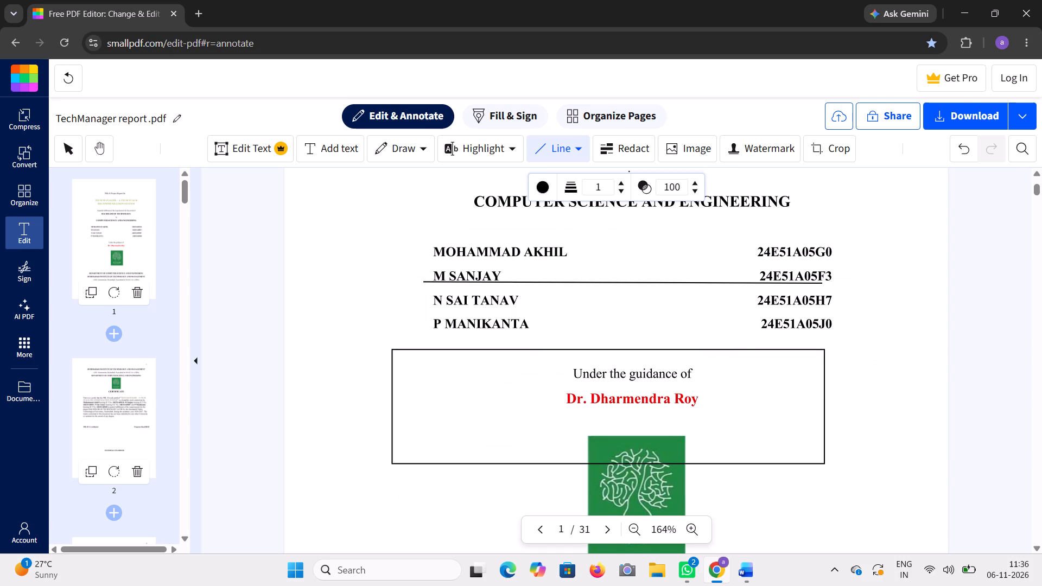
pyautogui.moveTo(825, 283); pyautogui.dragTo(841, 283)
pyautogui.moveTo(841, 283); pyautogui.dragTo(838, 283)
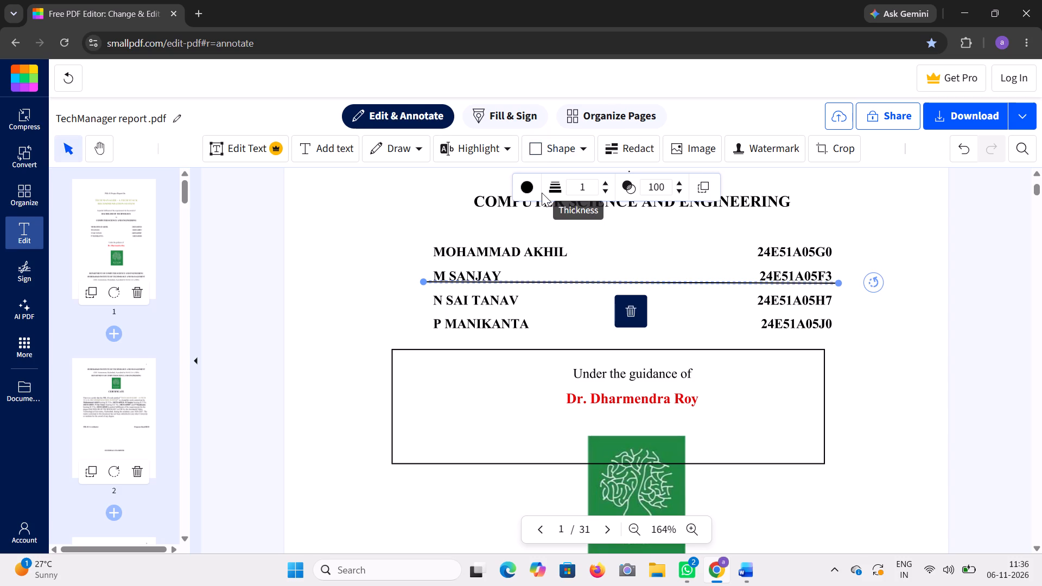
# Draw a black horizontal line of thickness 1 below the first student row, from the name to the roll number.
pyautogui.click(564, 160)
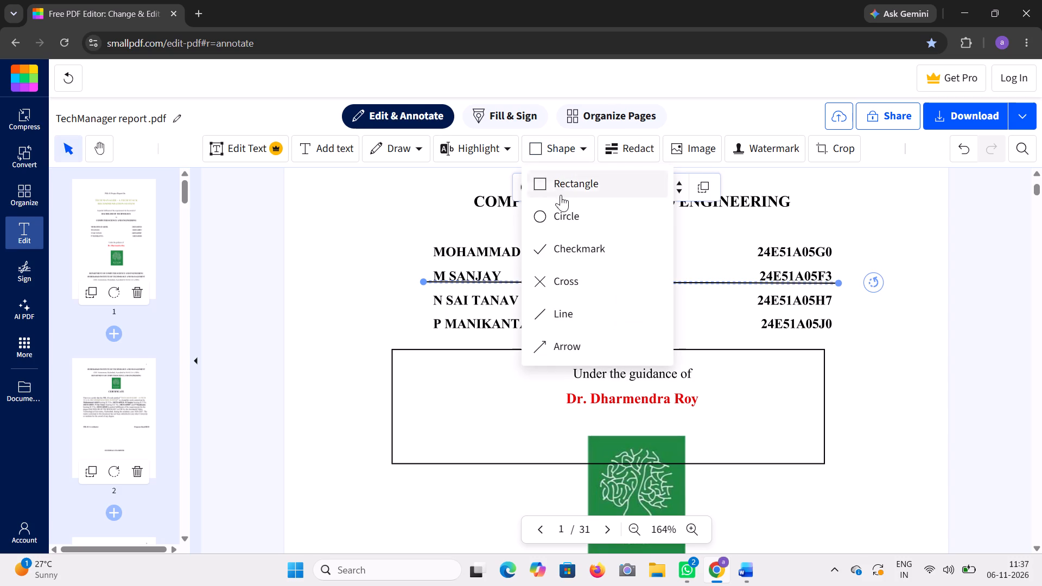
pyautogui.click(556, 315)
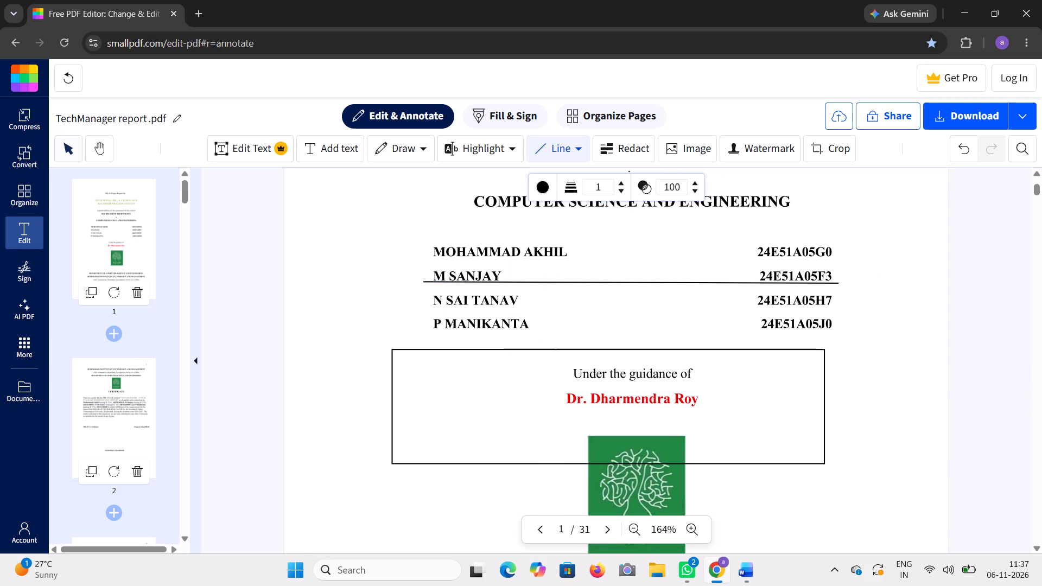
pyautogui.moveTo(427, 259); pyautogui.dragTo(687, 254)
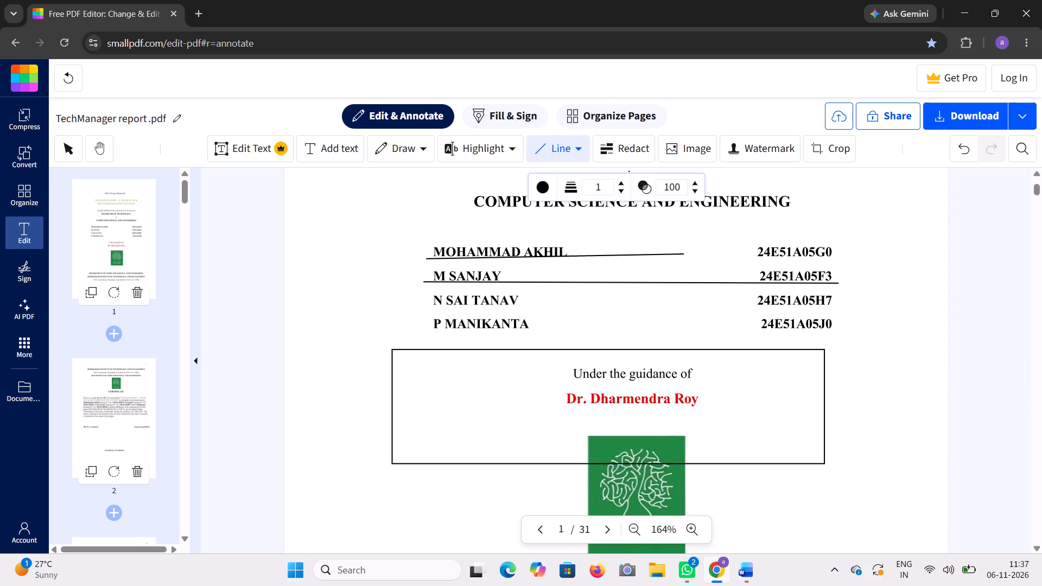
pyautogui.moveTo(687, 254); pyautogui.dragTo(830, 256)
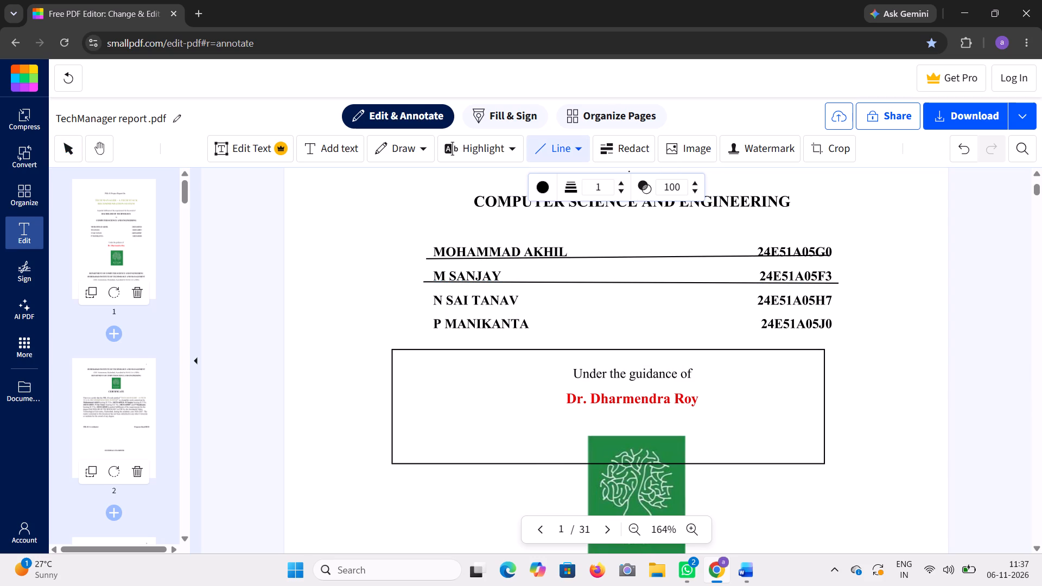
pyautogui.moveTo(830, 256); pyautogui.dragTo(831, 259)
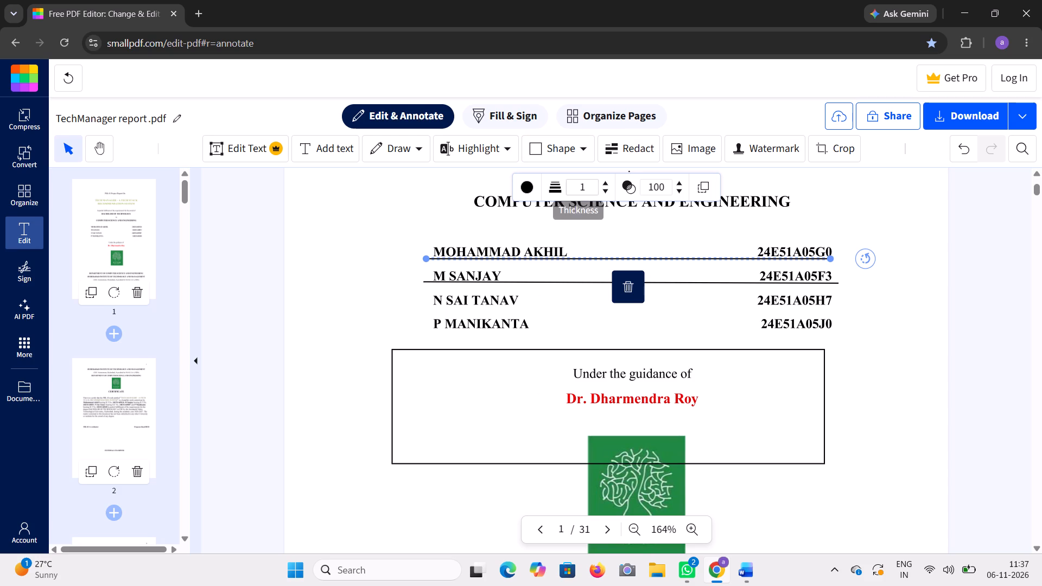
# Draw a black line of thickness 1 below the third student row, from before the name to past the roll number.
pyautogui.click(545, 146)
pyautogui.click(549, 315)
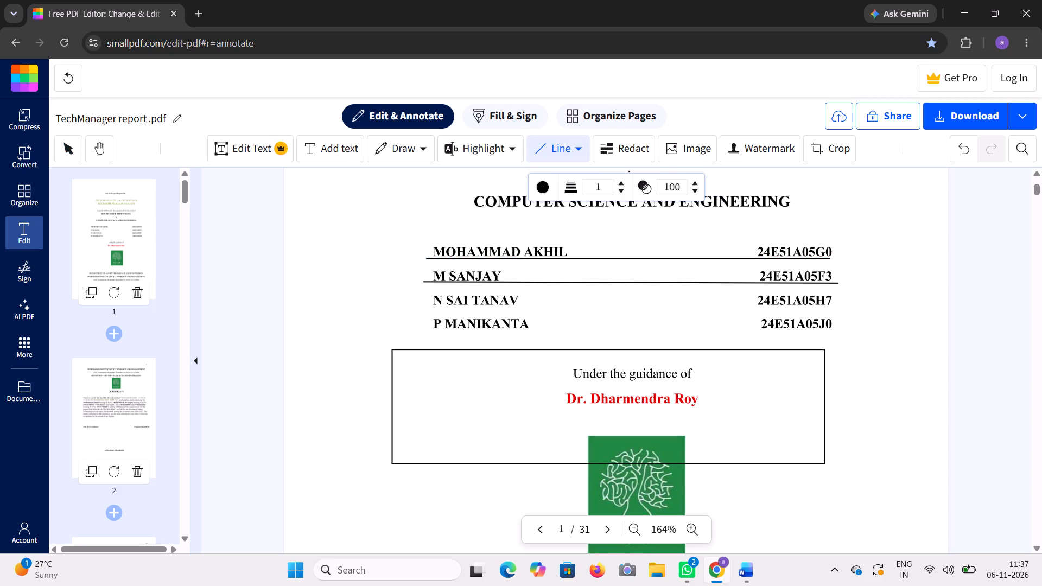
pyautogui.moveTo(424, 311); pyautogui.dragTo(705, 306)
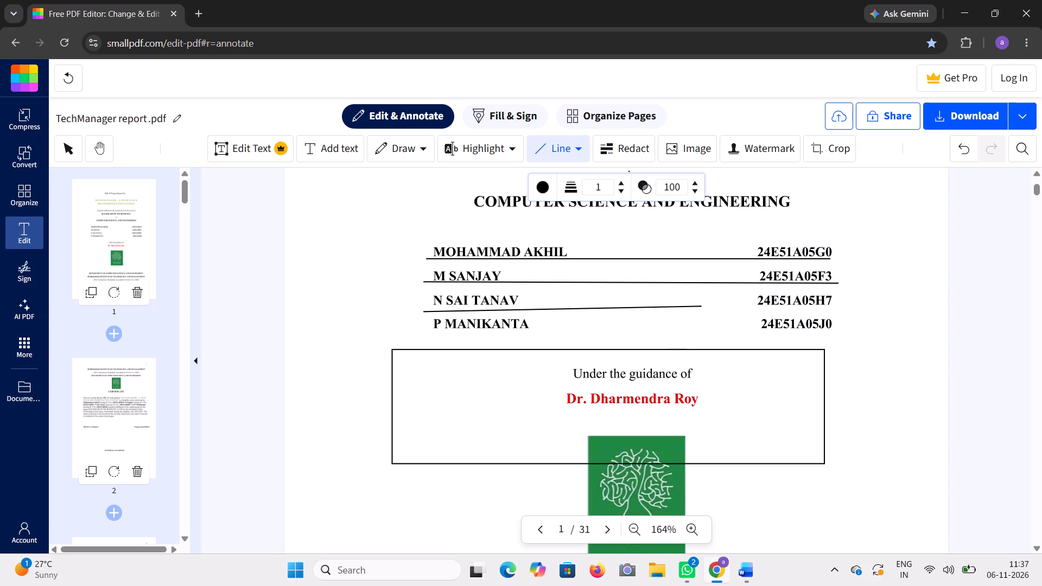
pyautogui.moveTo(705, 306); pyautogui.dragTo(837, 309)
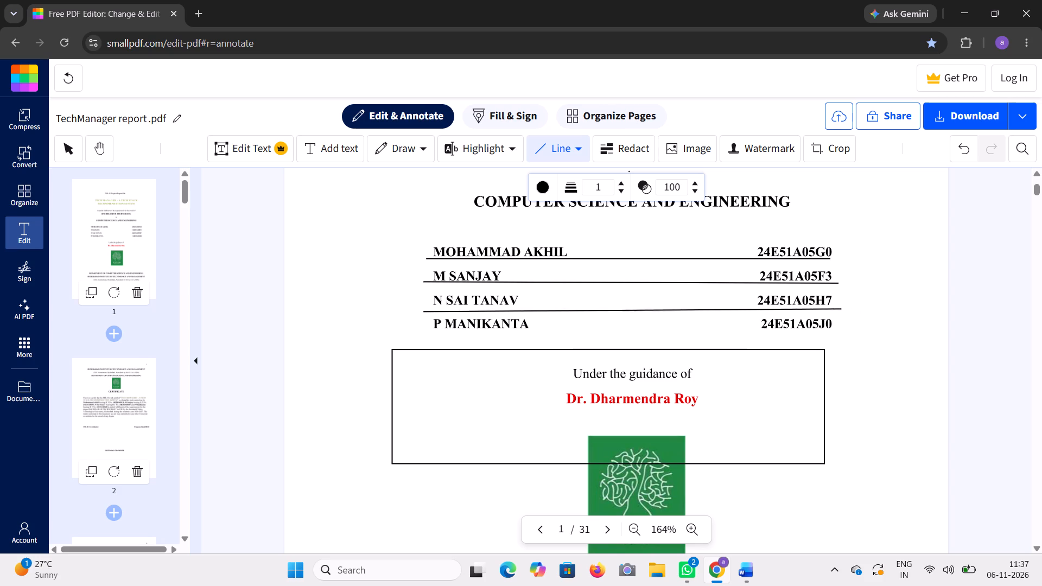
pyautogui.moveTo(837, 309); pyautogui.dragTo(839, 308)
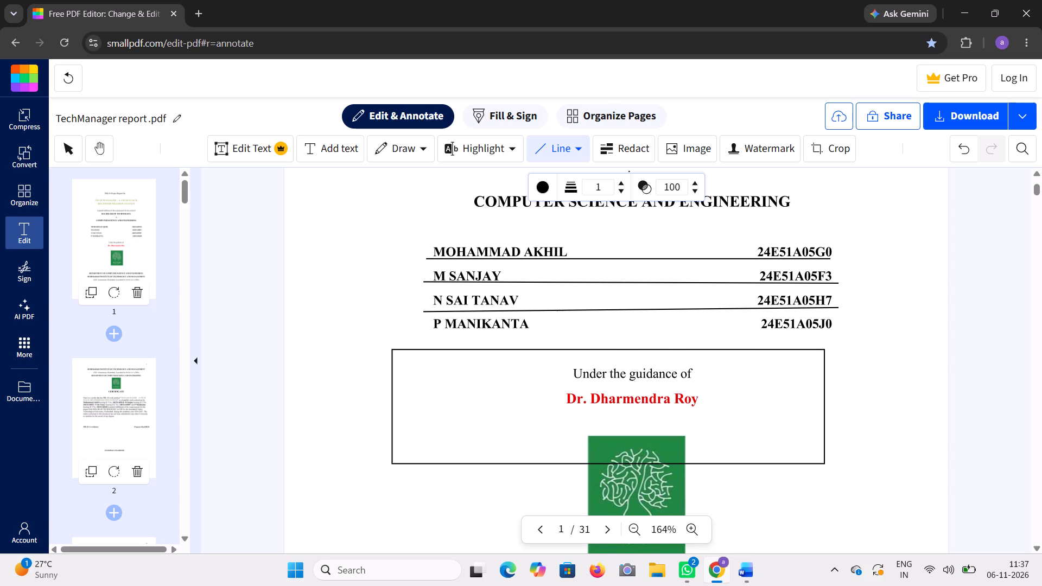
pyautogui.moveTo(839, 308); pyautogui.dragTo(840, 309)
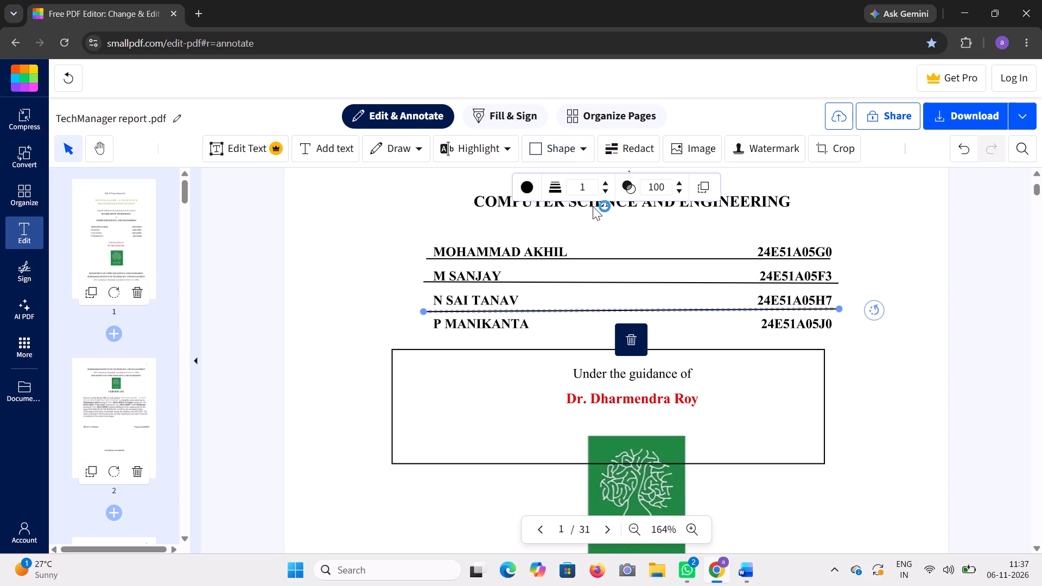
# Draw a black line of thickness 1 below the fourth student row, from the name to the roll number.
pyautogui.click(550, 144)
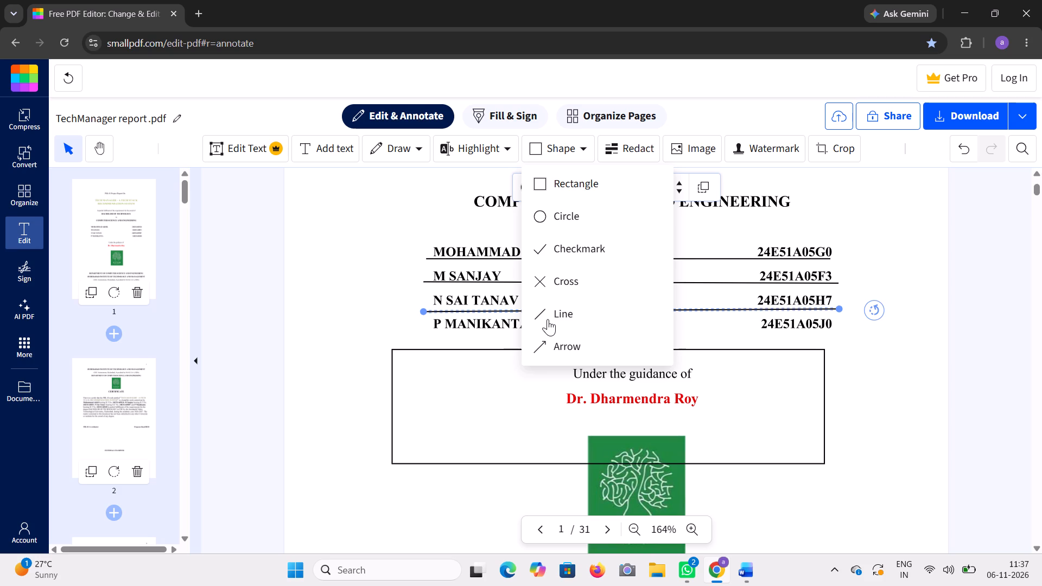
pyautogui.click(548, 316)
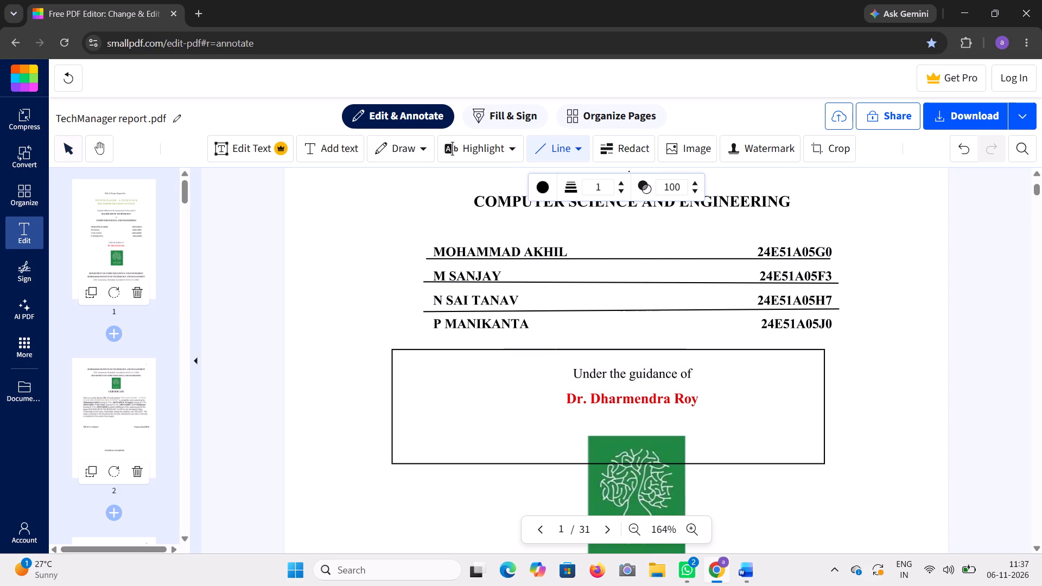
pyautogui.moveTo(428, 332); pyautogui.dragTo(733, 337)
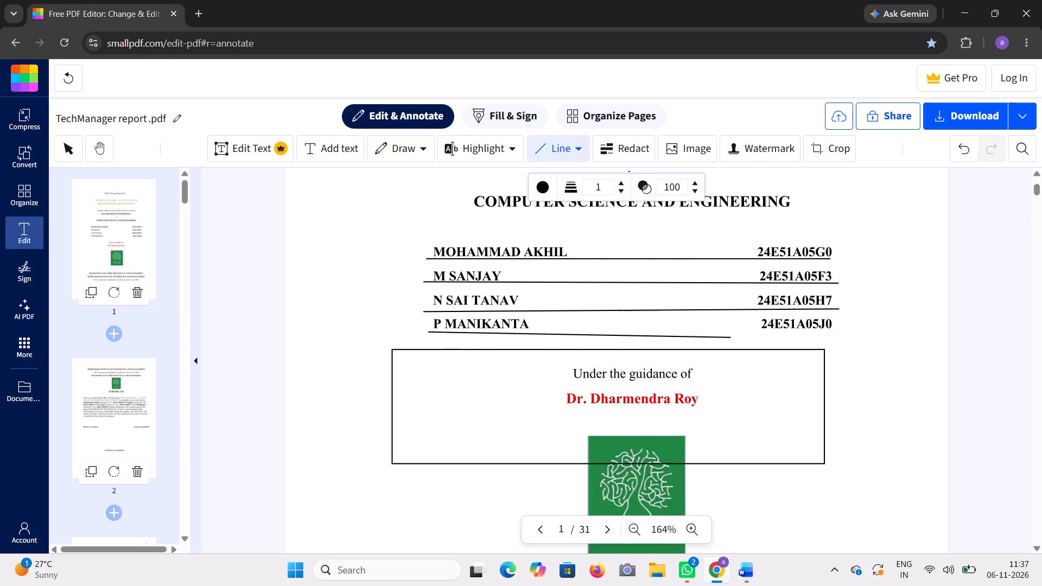
pyautogui.moveTo(733, 337); pyautogui.dragTo(835, 332)
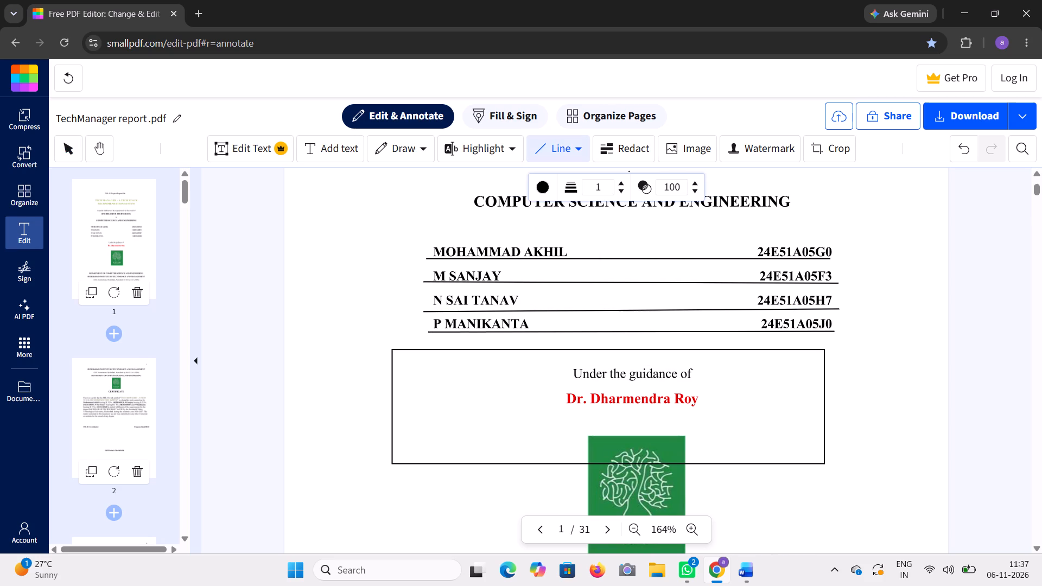
pyautogui.moveTo(835, 332); pyautogui.dragTo(836, 334)
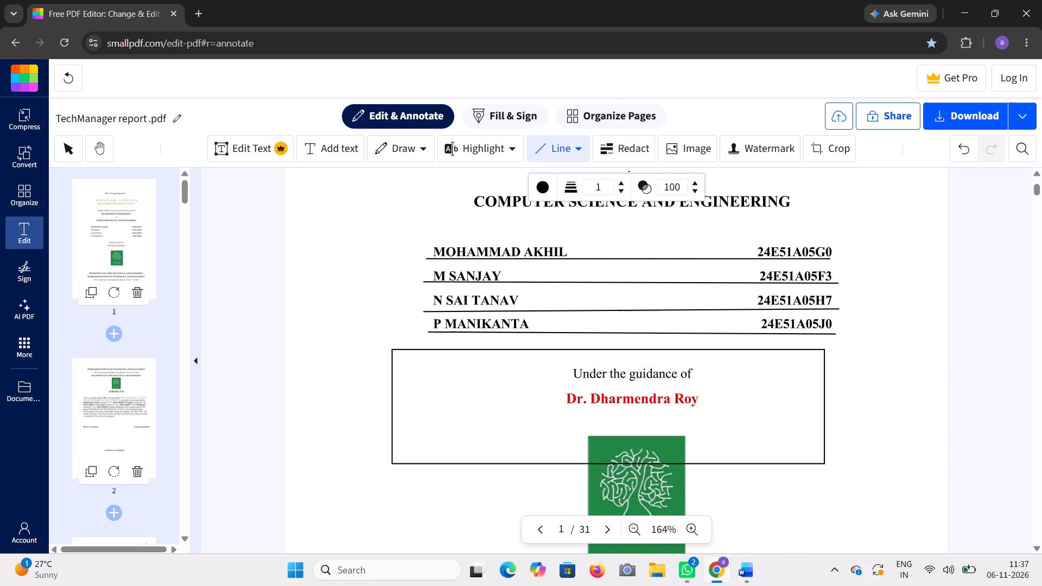
pyautogui.moveTo(836, 334); pyautogui.dragTo(836, 331)
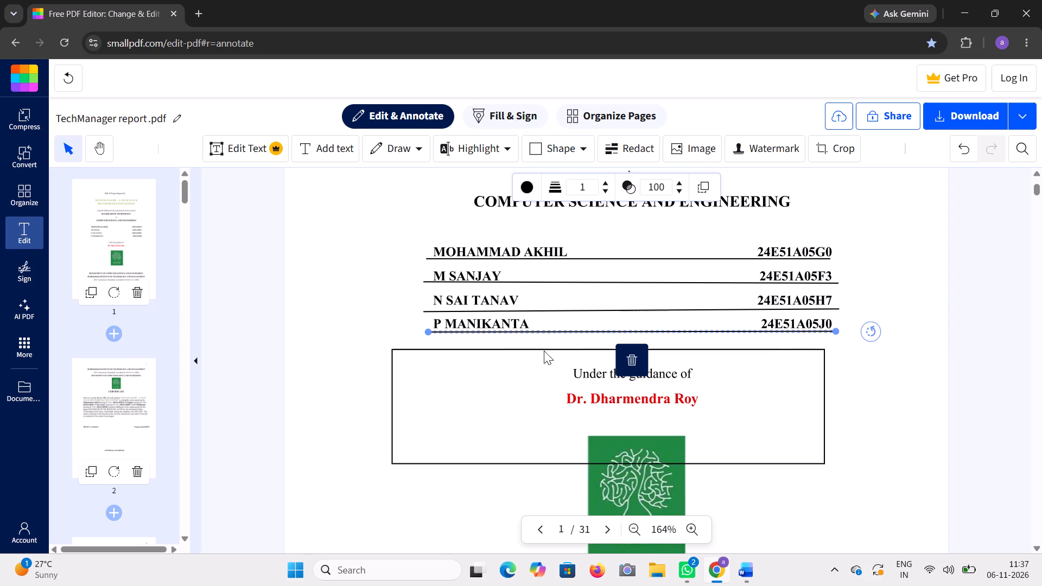
# Shift the line below the fourth student row slightly down, away from the text.
pyautogui.click(428, 330)
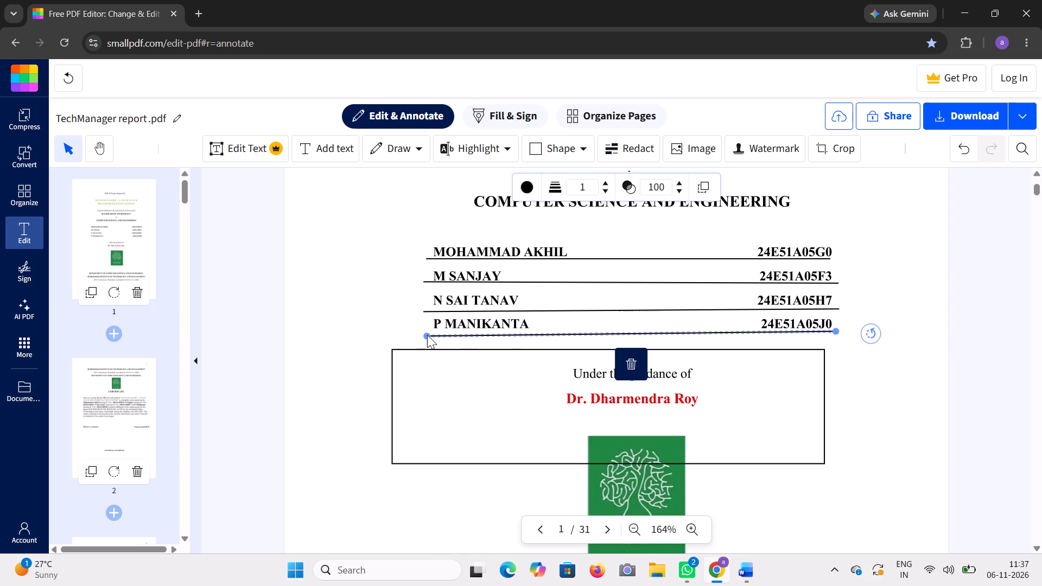
pyautogui.click(833, 333)
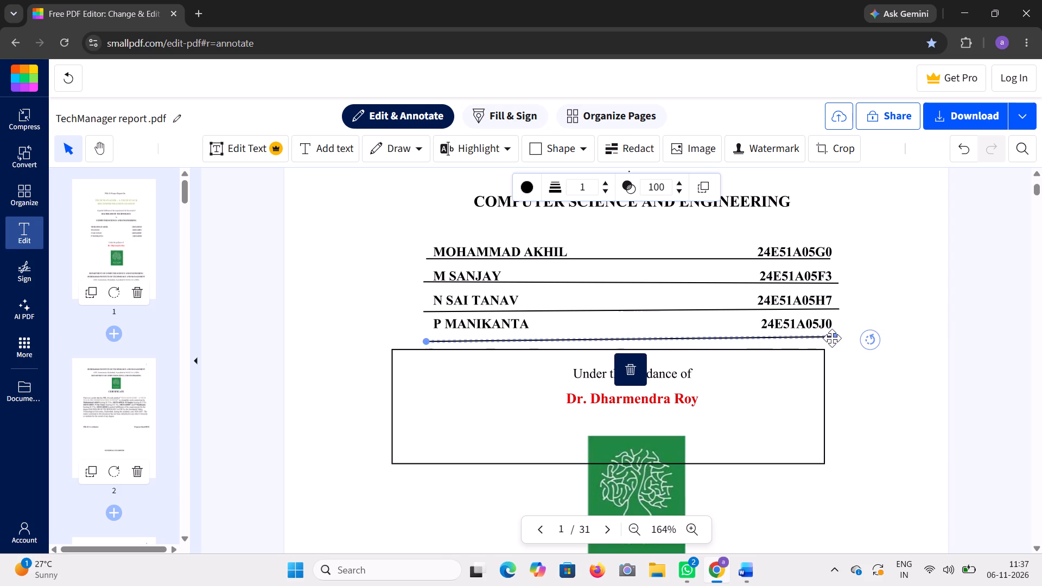
pyautogui.click(836, 331)
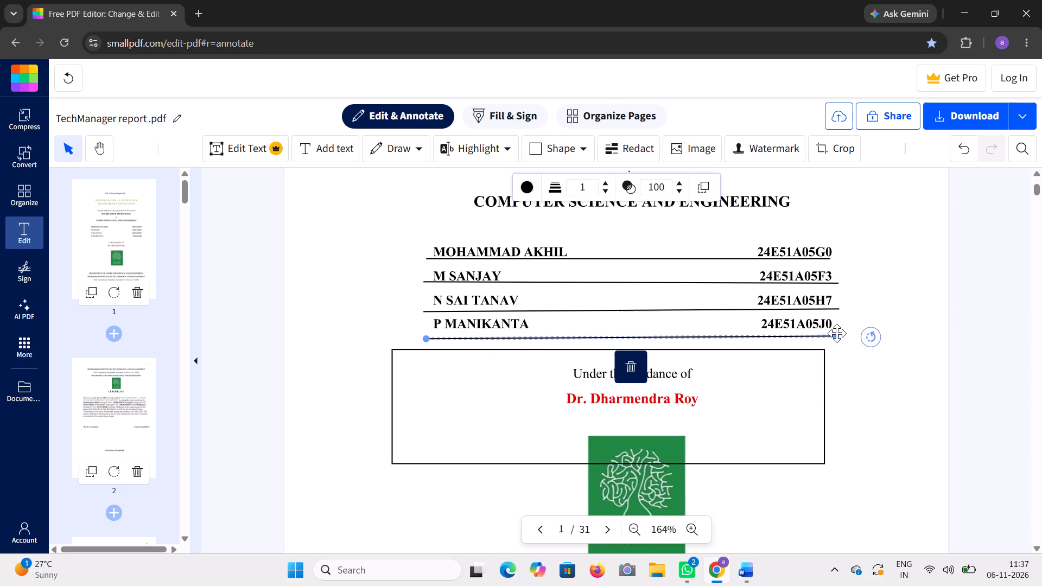
# Move the outlined rectangle back up so it frames all four student rows and their lines.
pyautogui.click(742, 394)
pyautogui.moveTo(742, 394); pyautogui.dragTo(764, 292)
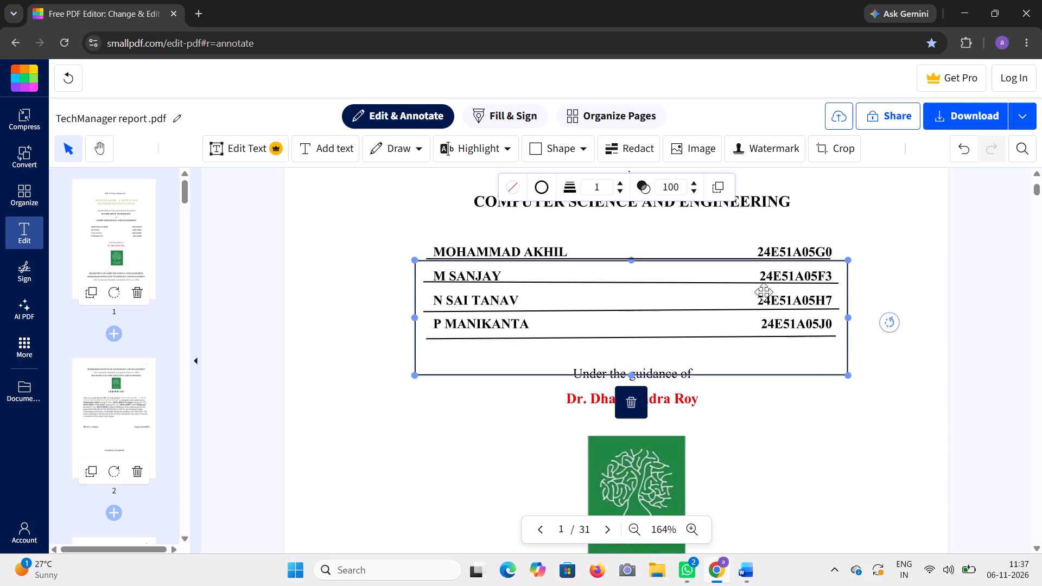
pyautogui.moveTo(764, 292); pyautogui.dragTo(764, 285)
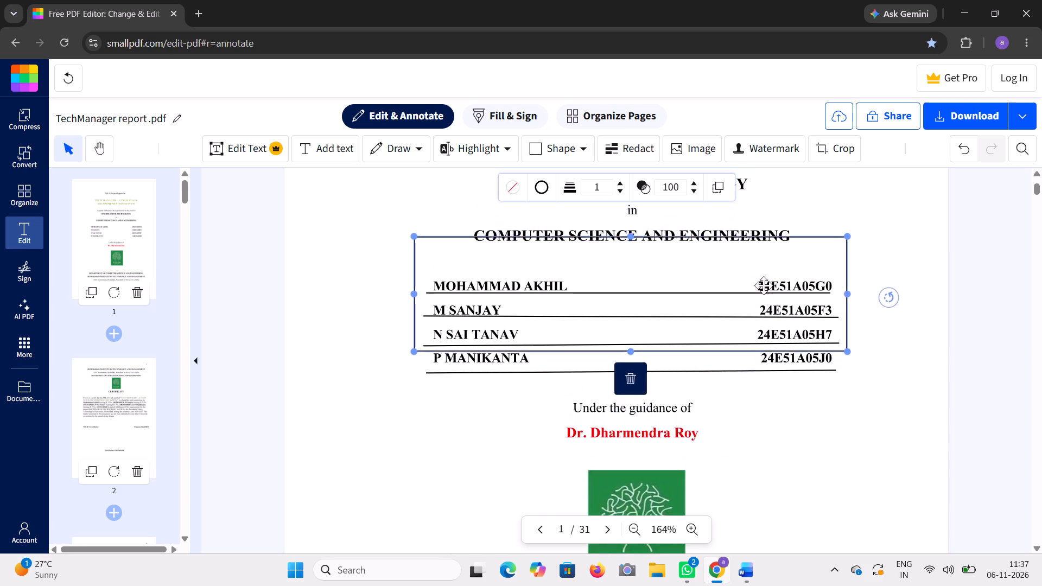
pyautogui.moveTo(764, 285); pyautogui.dragTo(768, 310)
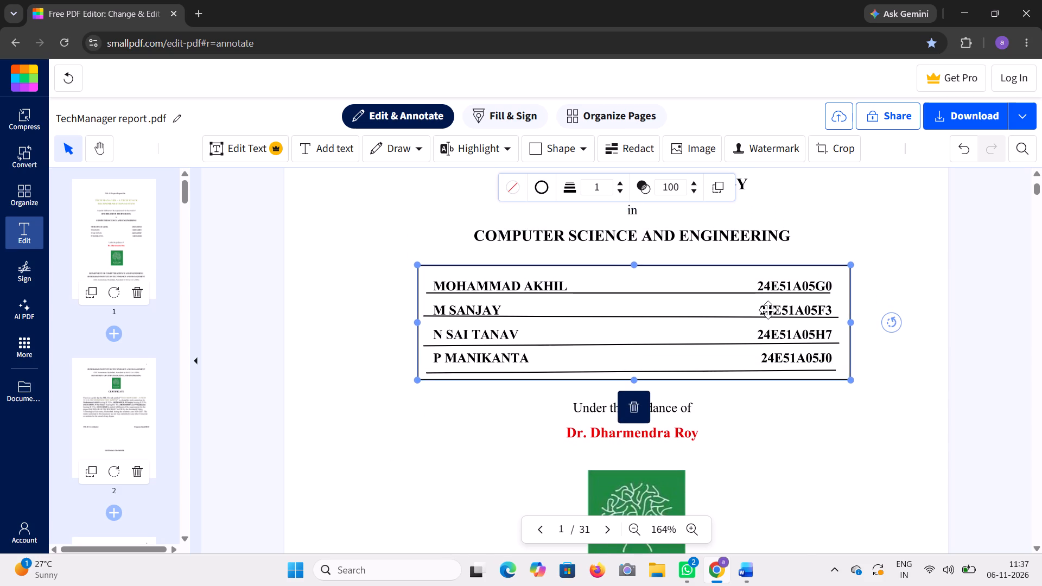
pyautogui.moveTo(768, 310); pyautogui.dragTo(768, 310)
# Extend both ends of the line below the first student row to the rectangle's side edges.
pyautogui.click(753, 293)
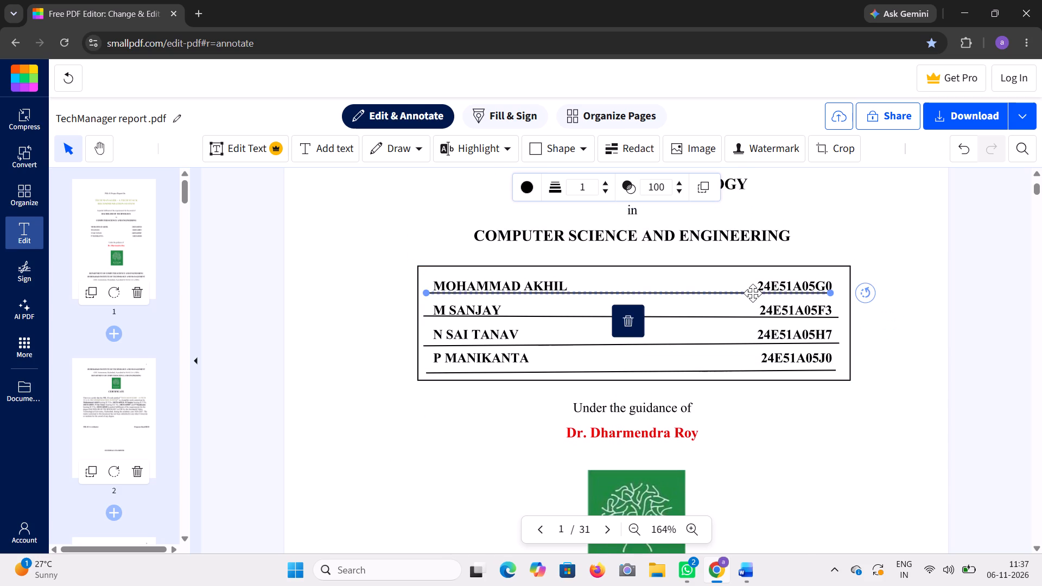
pyautogui.moveTo(831, 293); pyautogui.dragTo(852, 293)
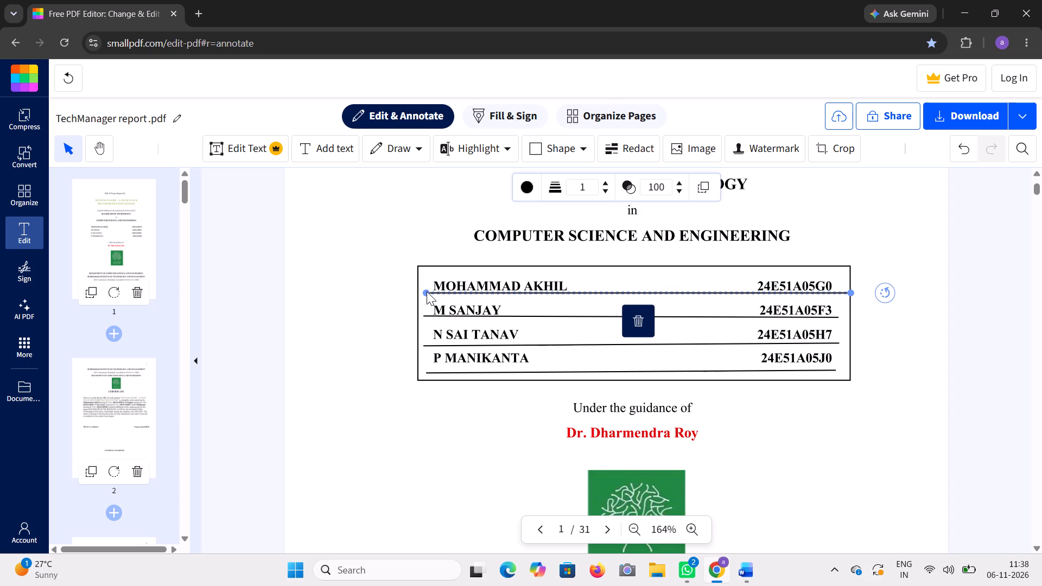
pyautogui.moveTo(427, 291); pyautogui.dragTo(420, 291)
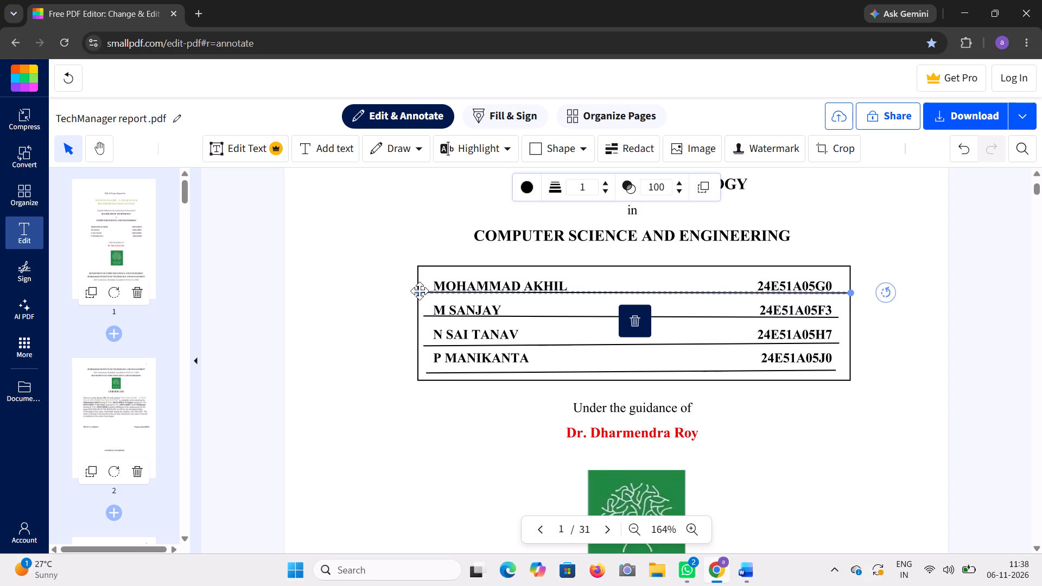
pyautogui.moveTo(420, 291); pyautogui.dragTo(419, 291)
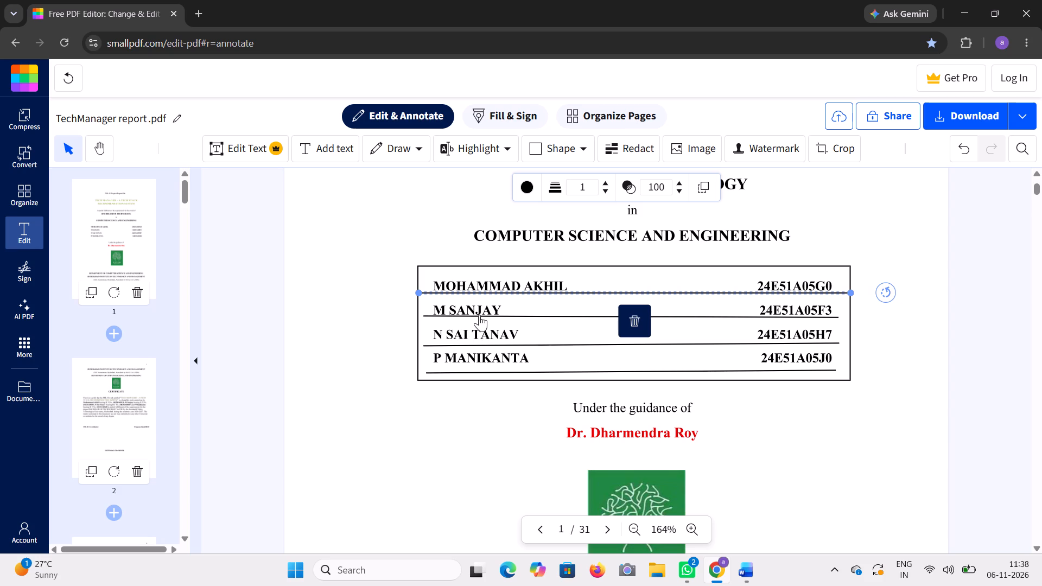
# Extend both ends of the line below the second student row to the rectangle's side edges.
pyautogui.click(479, 312)
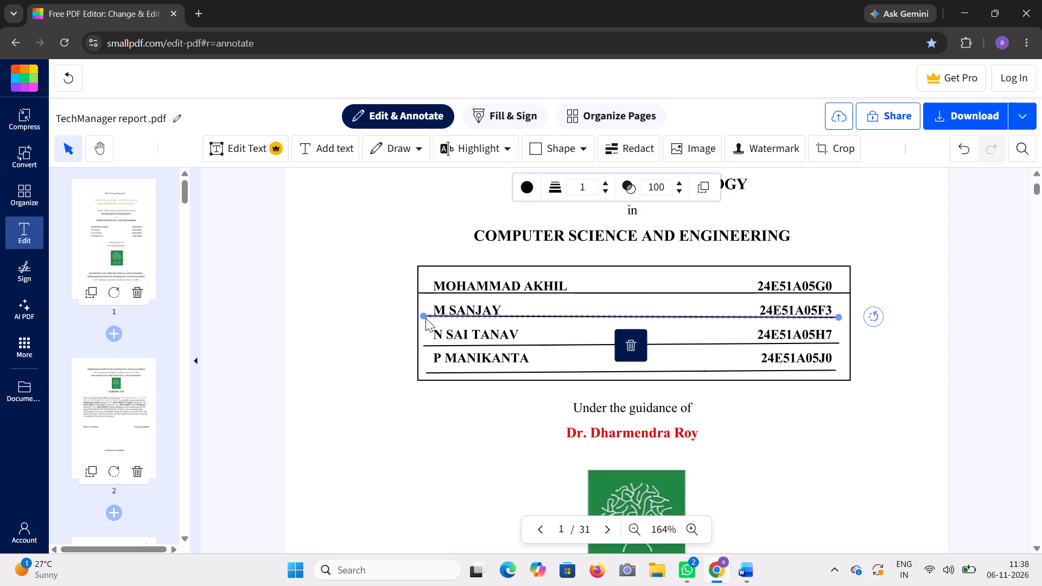
pyautogui.click(423, 315)
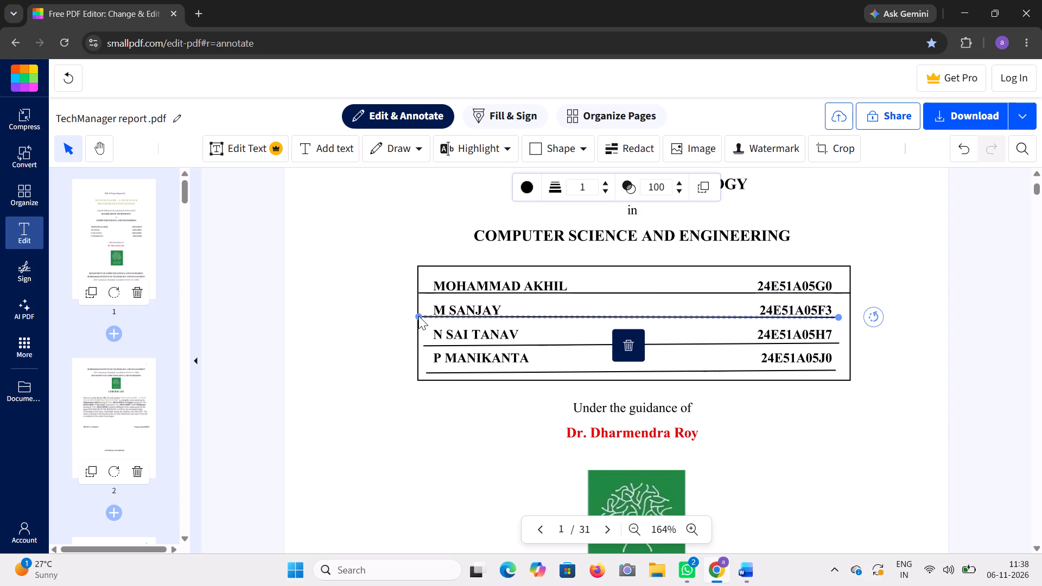
pyautogui.moveTo(839, 316); pyautogui.dragTo(849, 316)
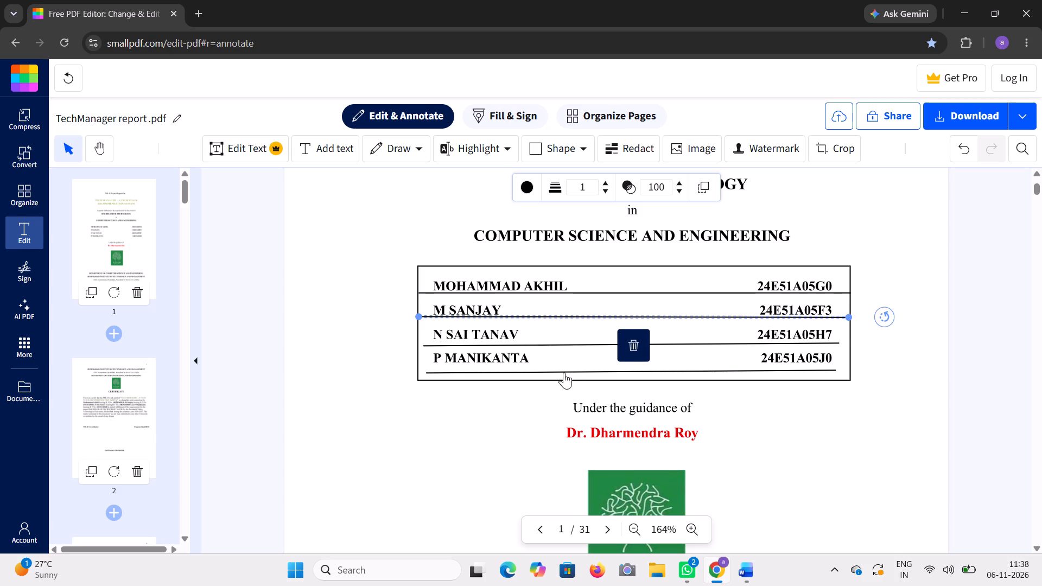
# Extend both ends of the line below the third student row to the rectangle's side edges.
pyautogui.click(491, 342)
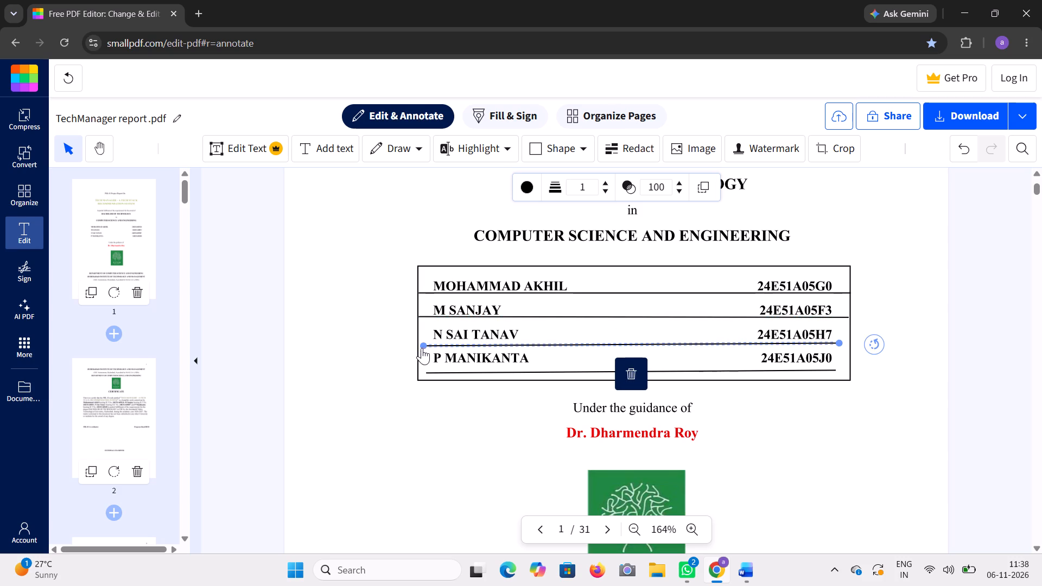
pyautogui.click(423, 346)
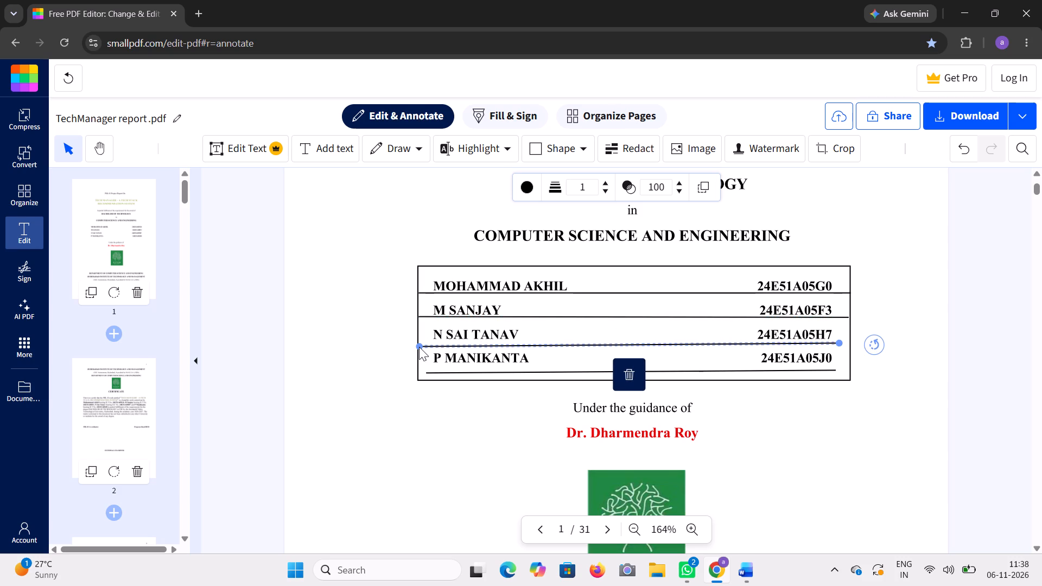
pyautogui.moveTo(842, 342); pyautogui.dragTo(850, 342)
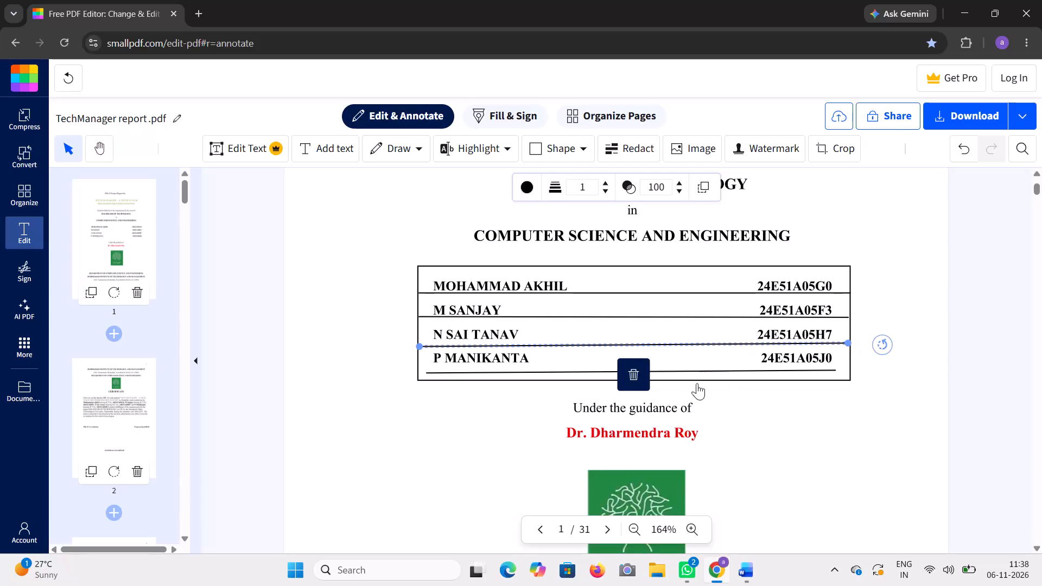
# Delete the line below the fourth student row.
pyautogui.click(557, 368)
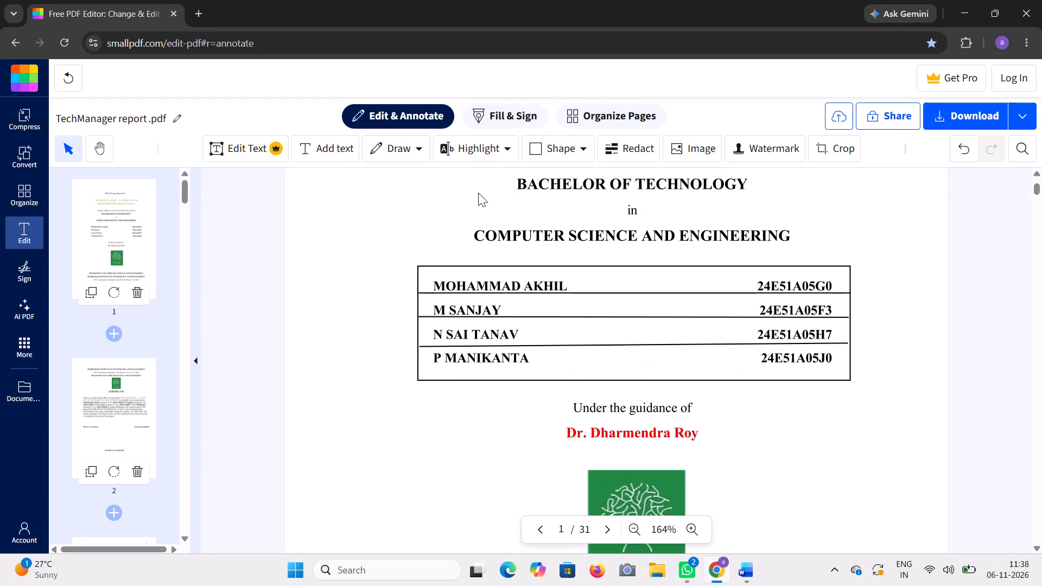
# Draw a vertical black line of thickness 1 from the box's top edge to its bottom edge, separating the names from the roll numbers.
pyautogui.click(565, 145)
pyautogui.click(549, 309)
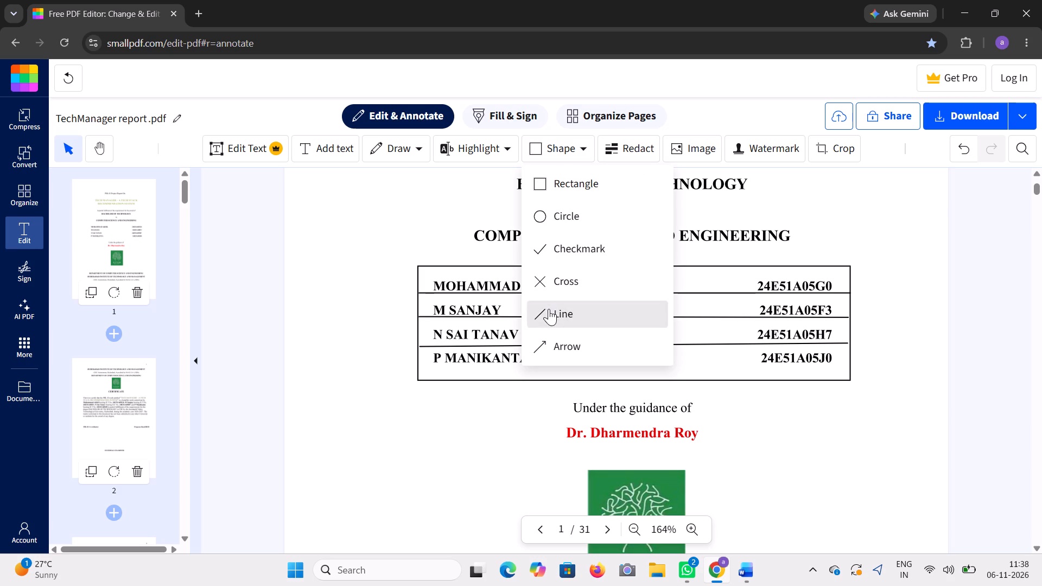
pyautogui.doubleClick(684, 266)
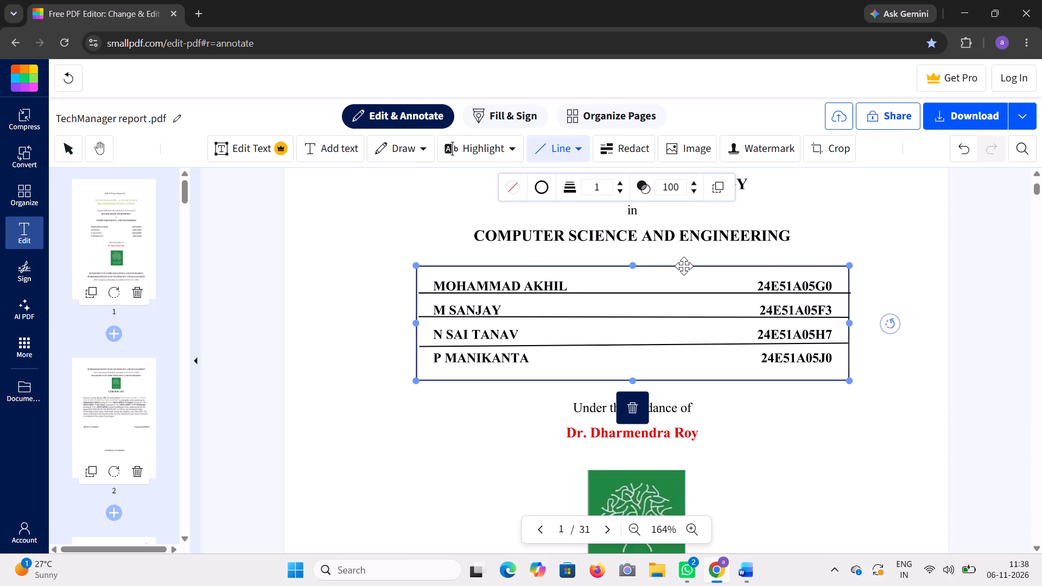
pyautogui.click(684, 266)
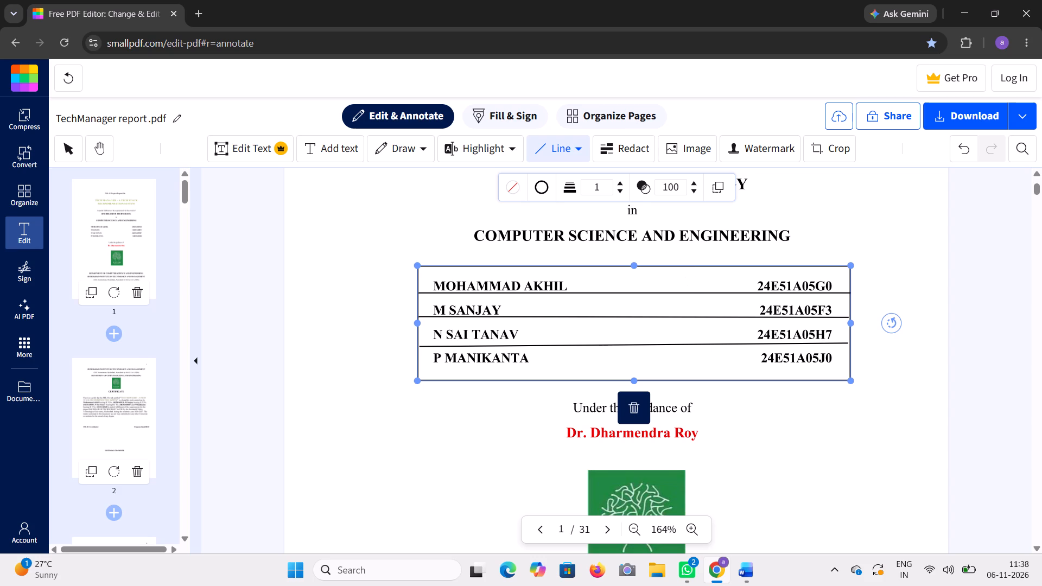
pyautogui.click(577, 152)
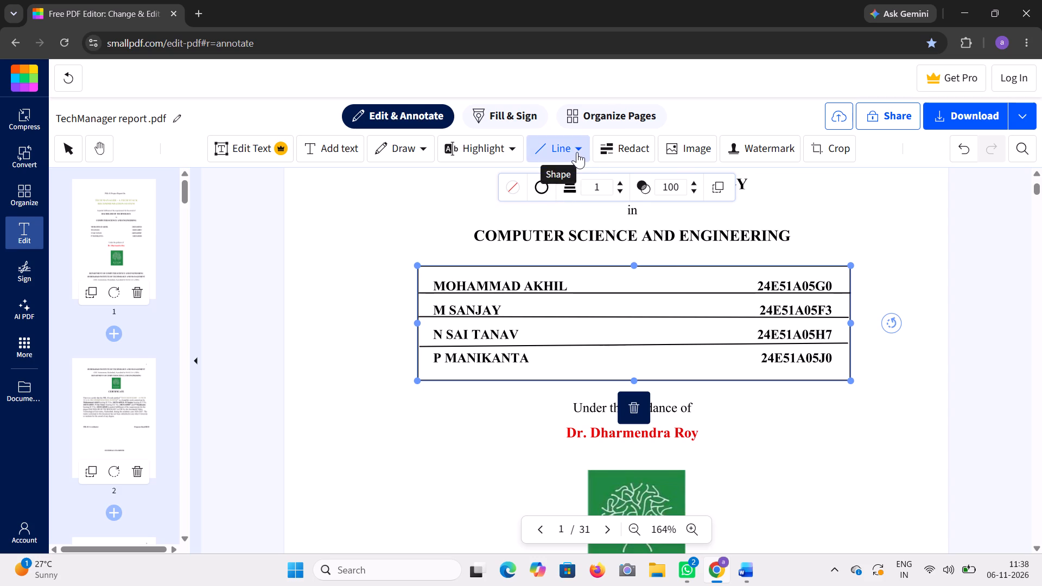
pyautogui.click(583, 317)
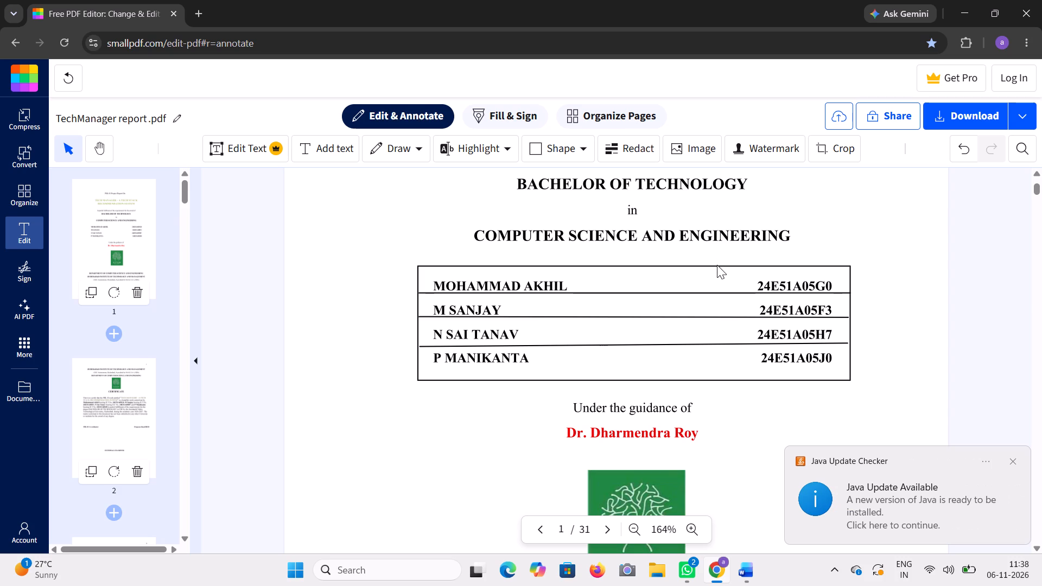
pyautogui.click(583, 154)
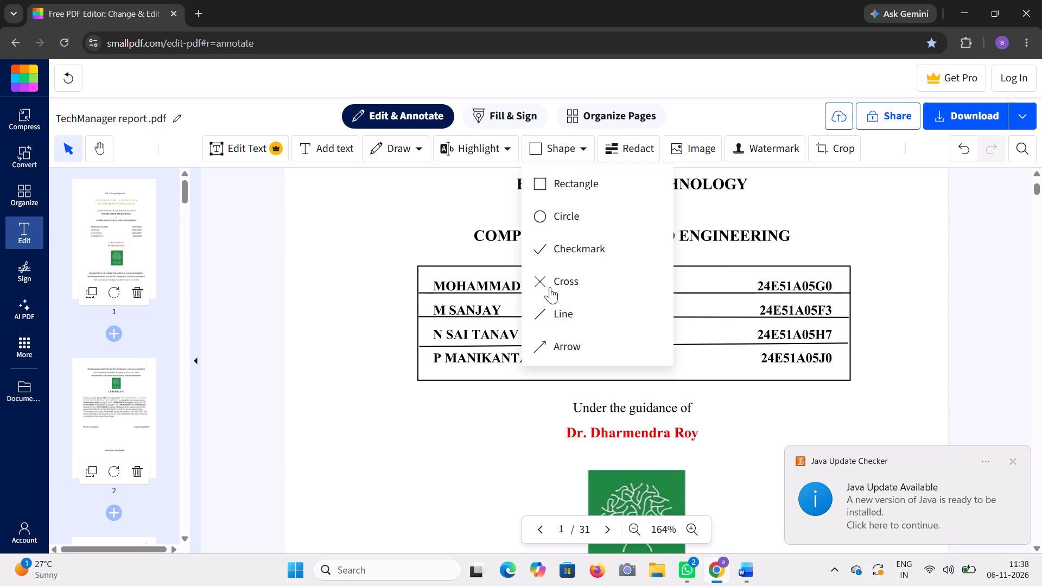
pyautogui.click(552, 311)
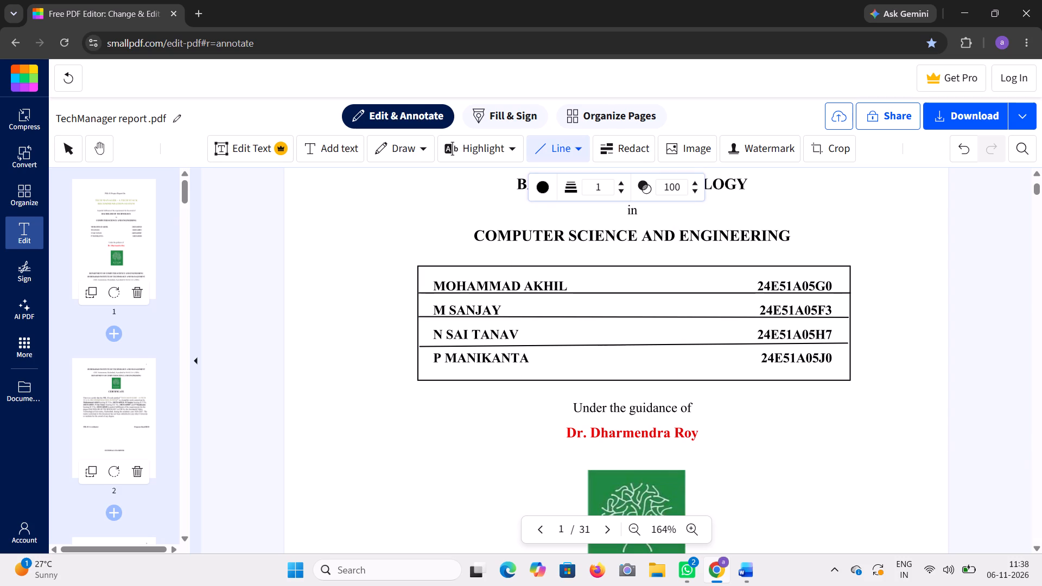
pyautogui.moveTo(691, 264); pyautogui.dragTo(691, 323)
pyautogui.moveTo(691, 323); pyautogui.dragTo(693, 379)
pyautogui.click(693, 379)
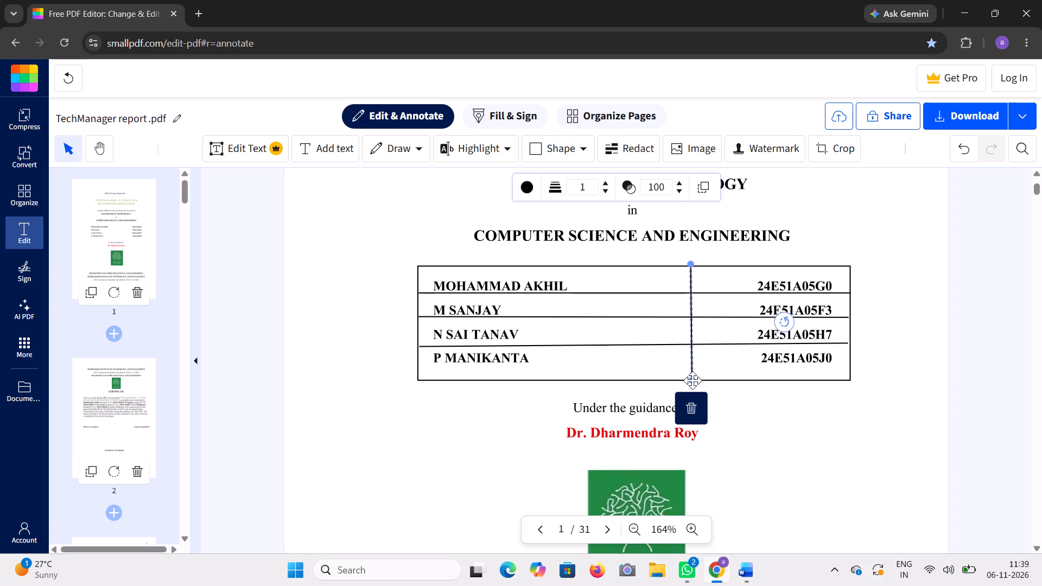
pyautogui.click(693, 380)
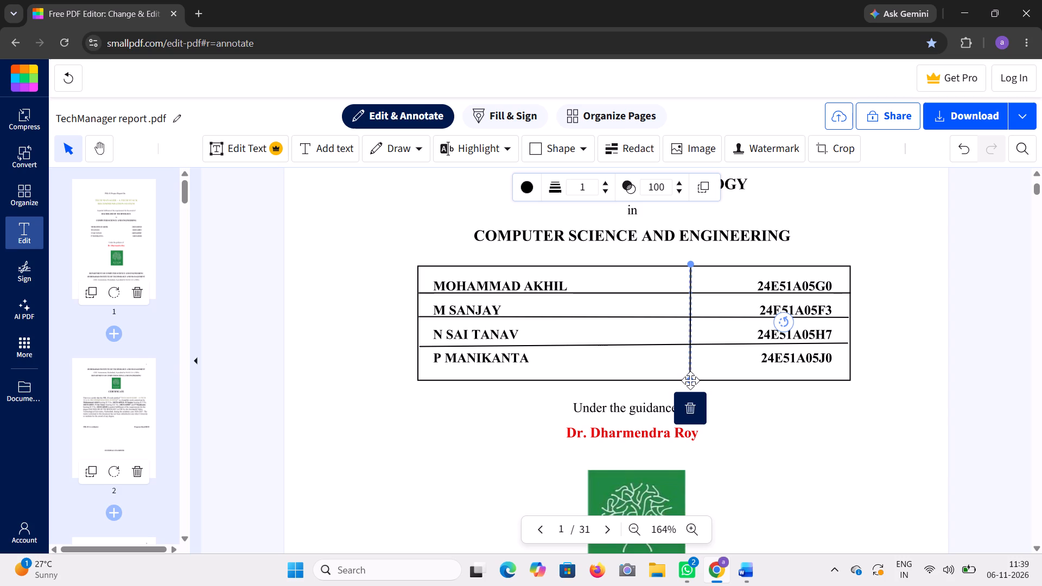
pyautogui.click(829, 197)
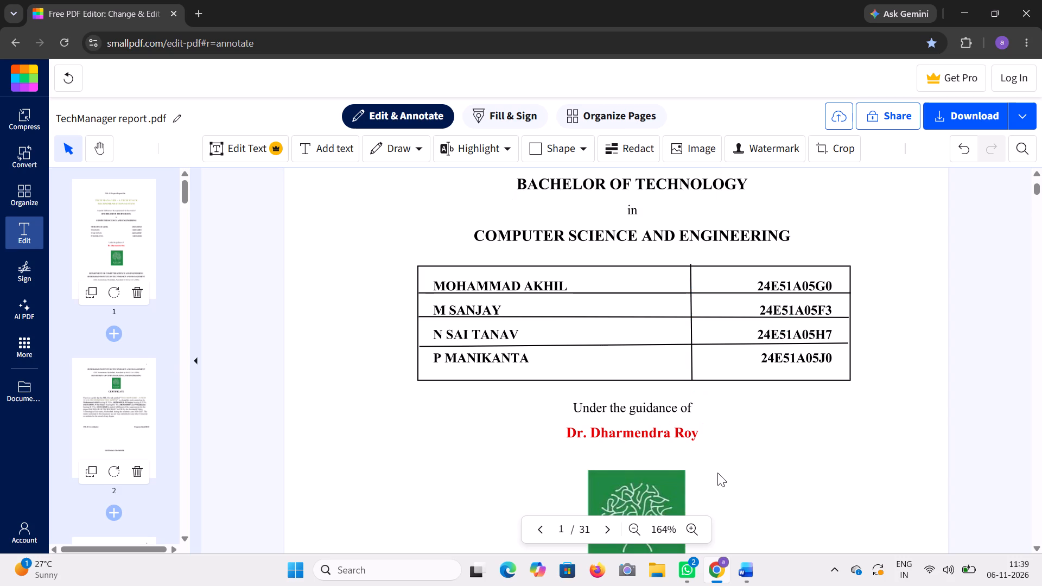
# Review the rest of the title page and the upper part of the certificate page.
pyautogui.scroll(-4, 717, 473)
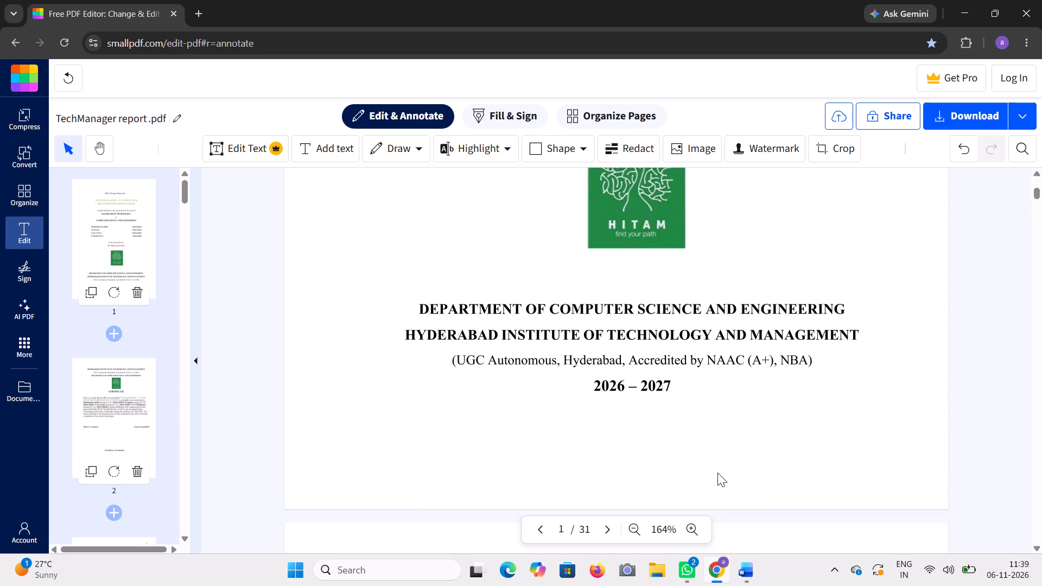
pyautogui.scroll(2, 717, 473)
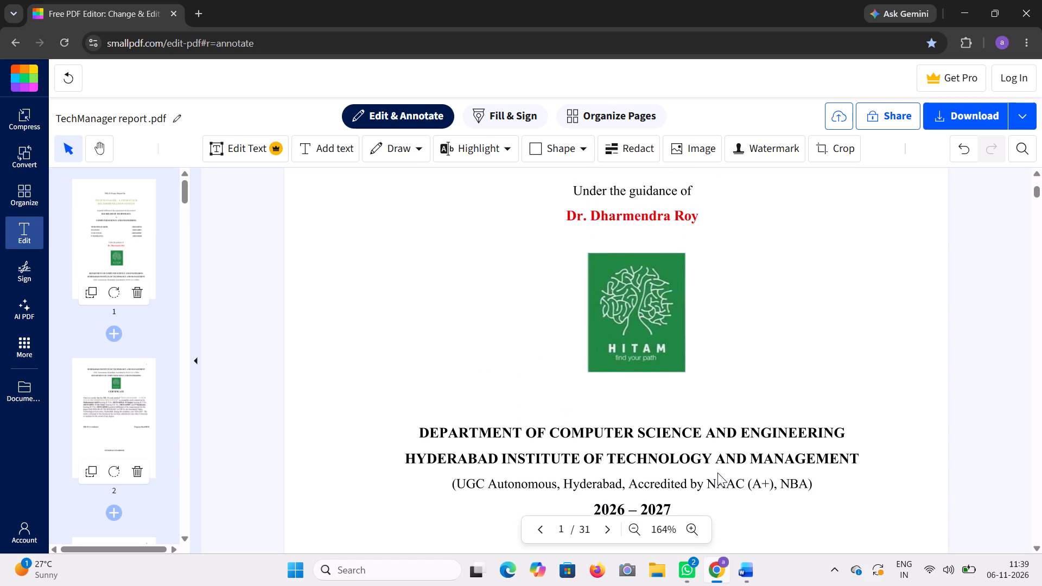
pyautogui.click(98, 412)
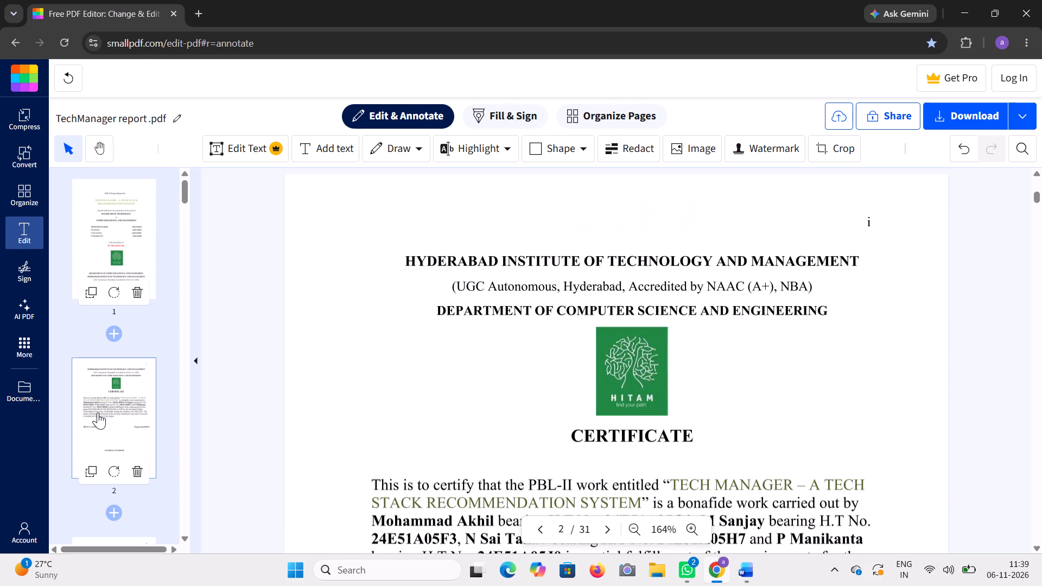
pyautogui.scroll(-1, 428, 319)
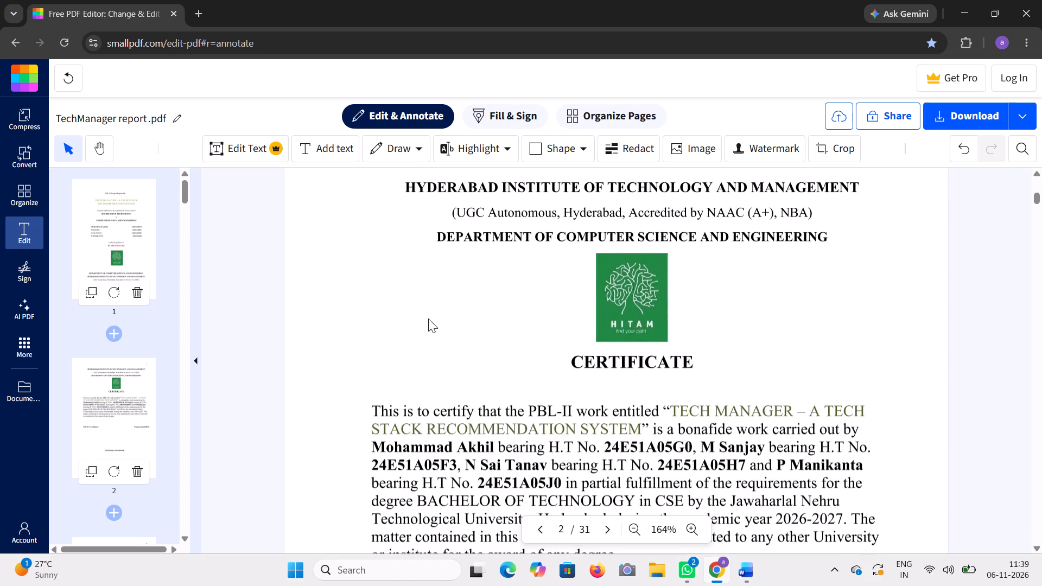
pyautogui.scroll(-1, 428, 319)
pyautogui.scroll(2, 620, 360)
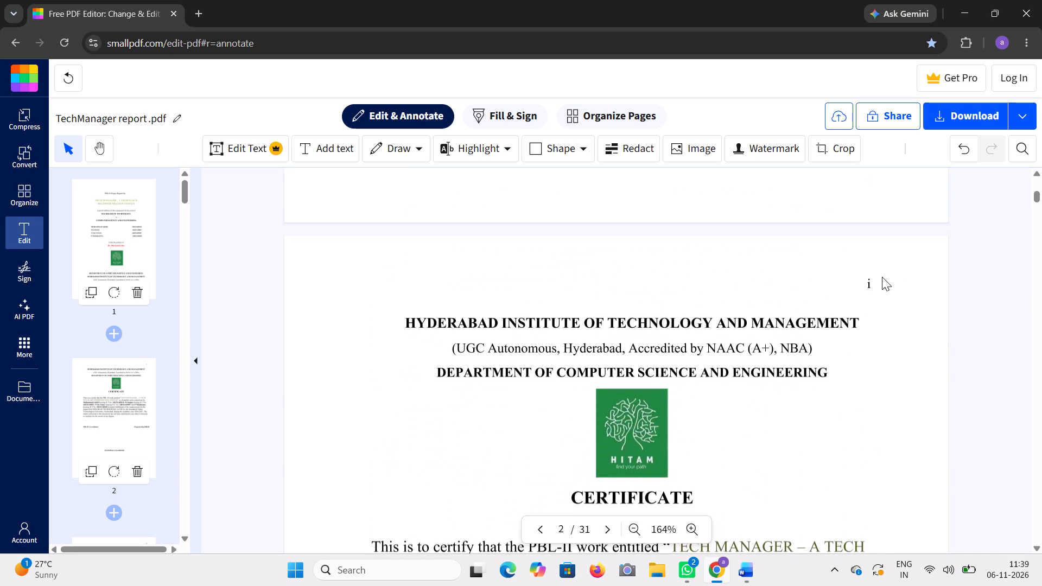
# Cover the page number "i" on the certificate page with a small rectangle filled white and without a border.
pyautogui.click(868, 285)
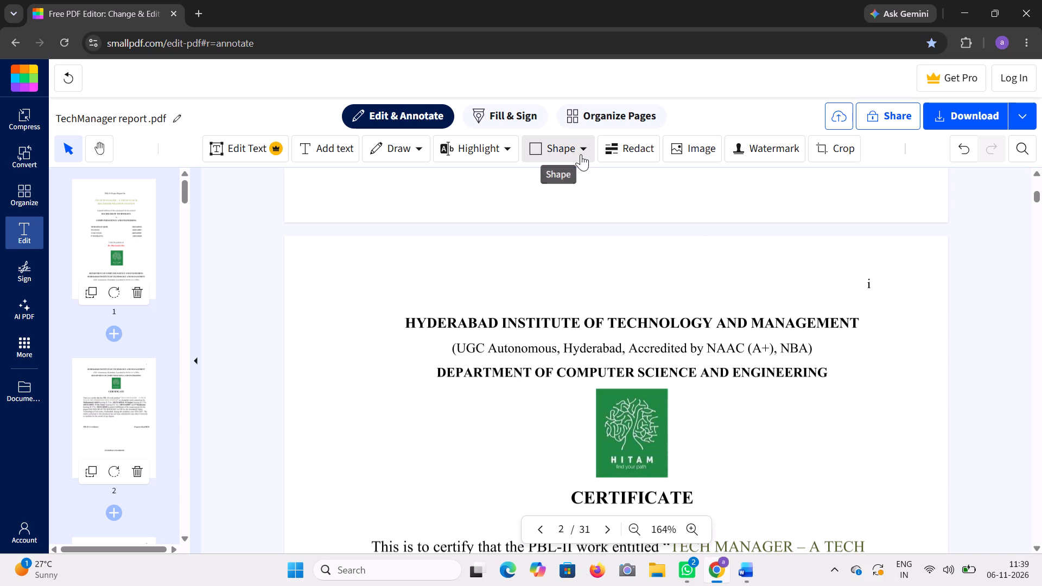
pyautogui.click(581, 151)
pyautogui.click(566, 189)
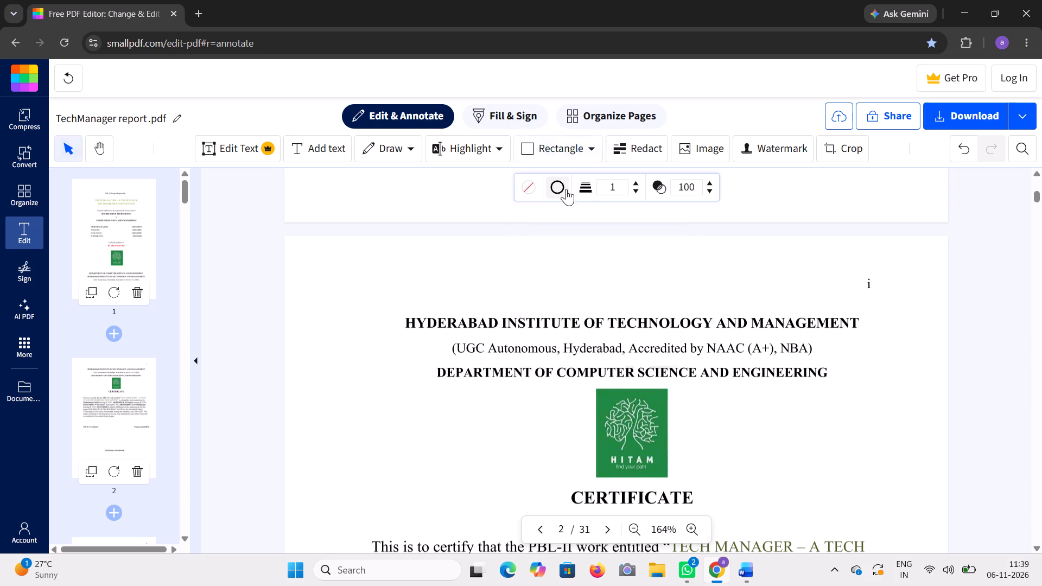
pyautogui.moveTo(852, 271); pyautogui.dragTo(880, 295)
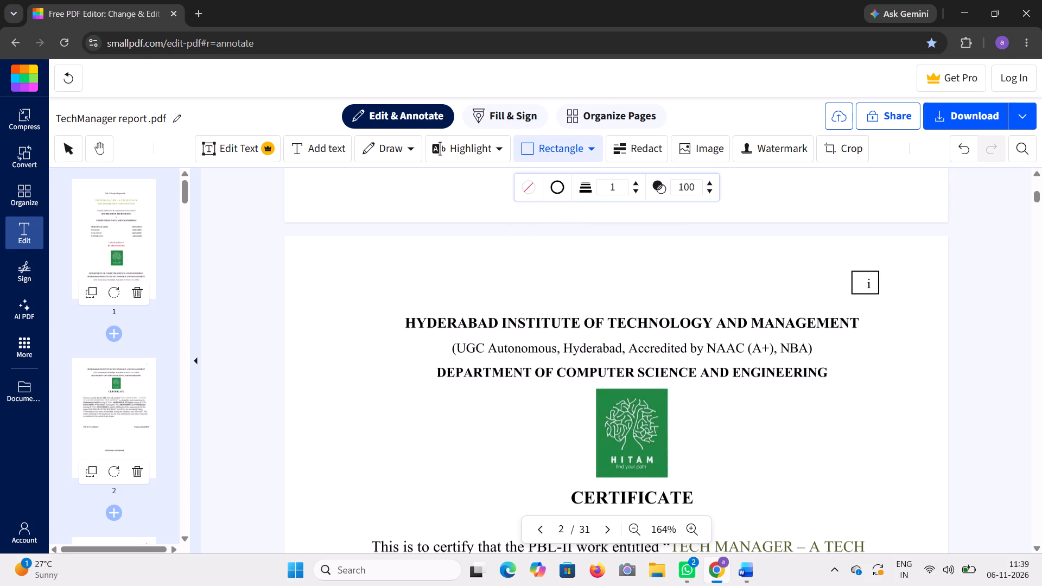
pyautogui.moveTo(880, 295); pyautogui.dragTo(880, 294)
pyautogui.click(522, 187)
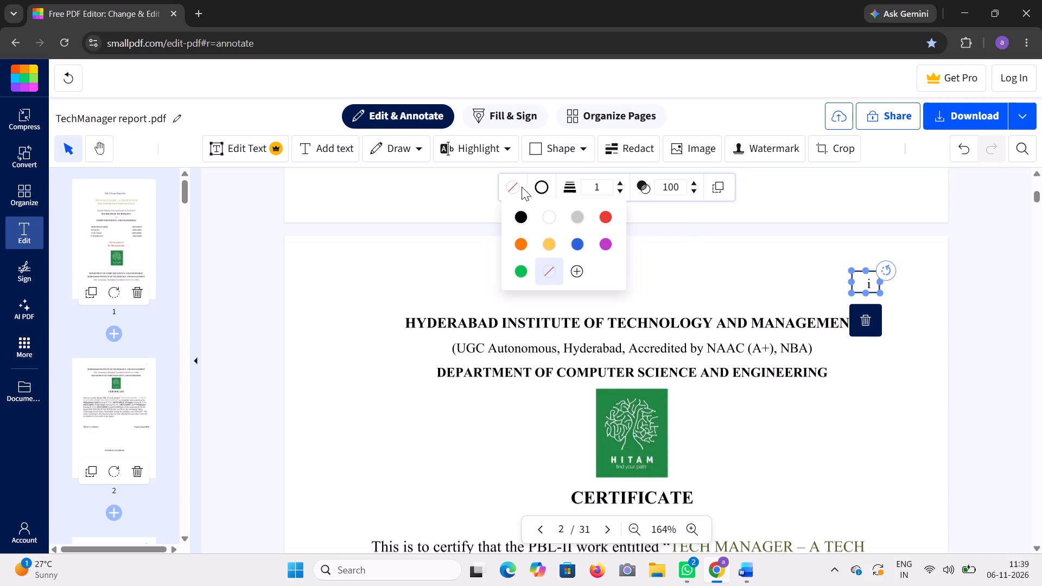
pyautogui.click(544, 217)
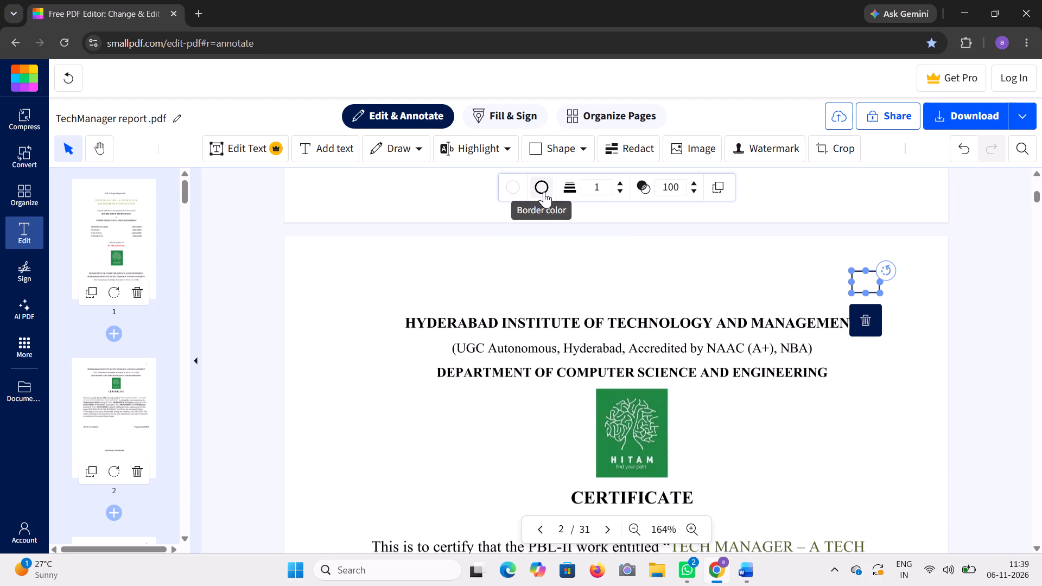
pyautogui.click(544, 191)
pyautogui.click(580, 270)
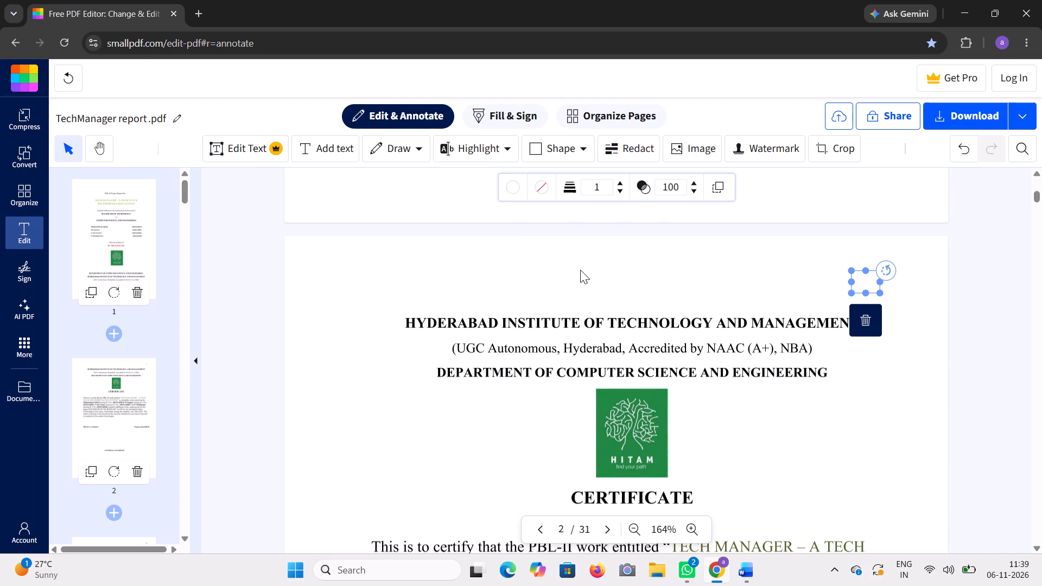
pyautogui.click(732, 297)
# Check the certificate page from its heading down to the signature lines.
pyautogui.scroll(-3, 732, 297)
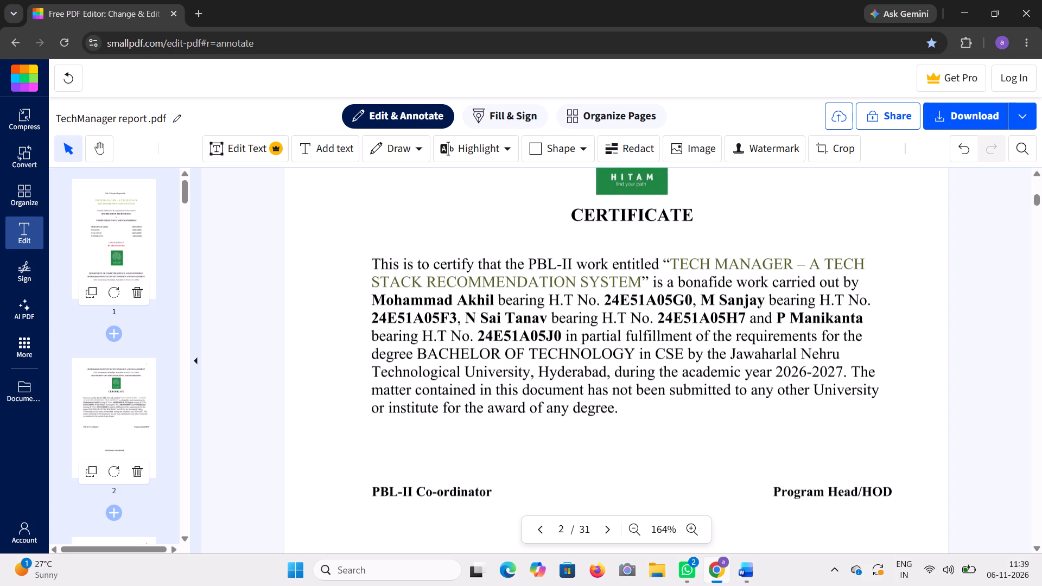
pyautogui.scroll(5, 372, 261)
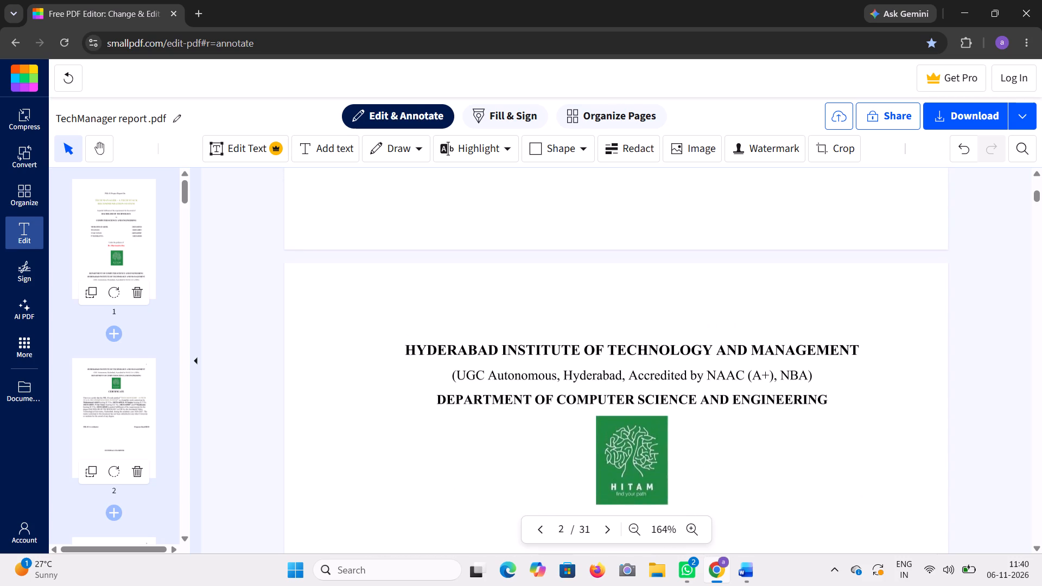
pyautogui.scroll(-5, 372, 261)
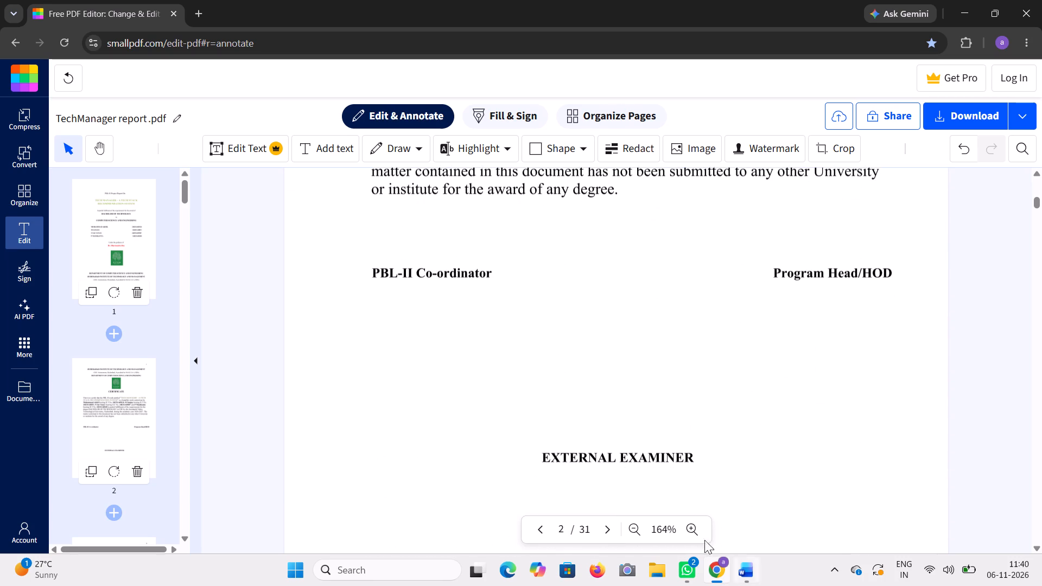
pyautogui.scroll(5, 638, 334)
pyautogui.scroll(-2, 638, 334)
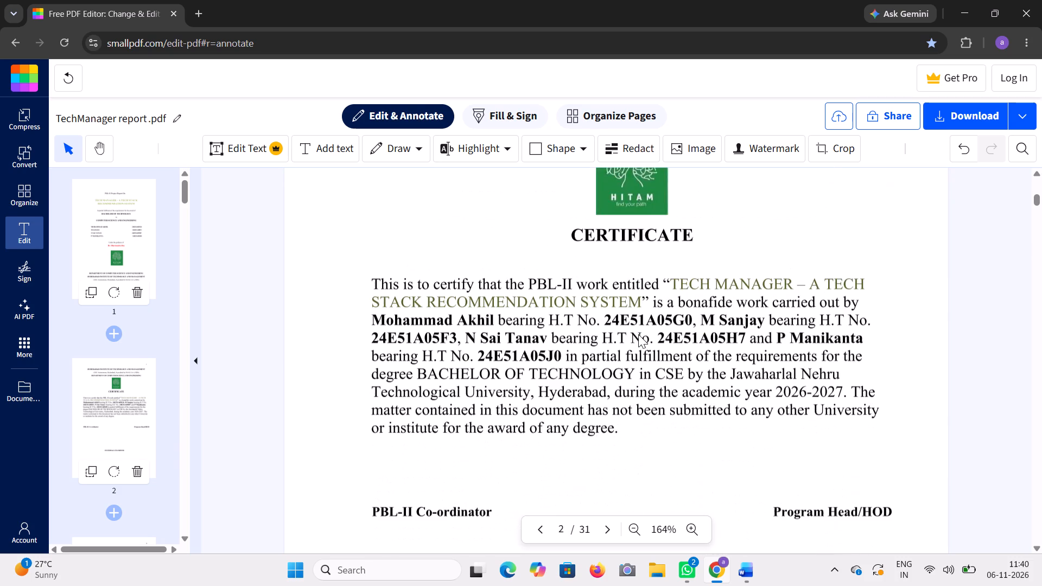
pyautogui.scroll(-2, 638, 334)
# Switch to the TechManager report in Word, enable editing and maximize its window.
pyautogui.click(743, 576)
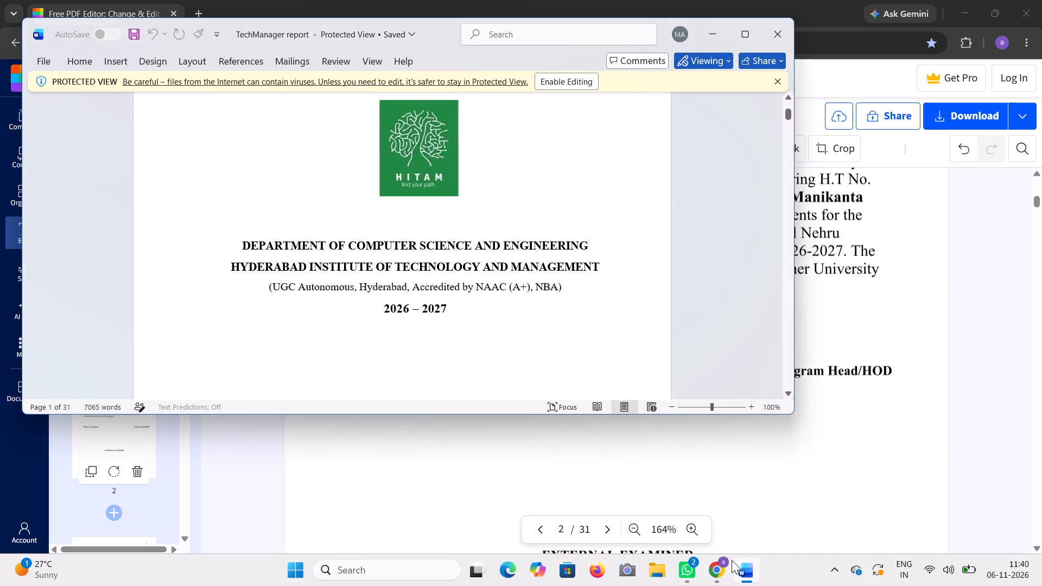
pyautogui.click(564, 77)
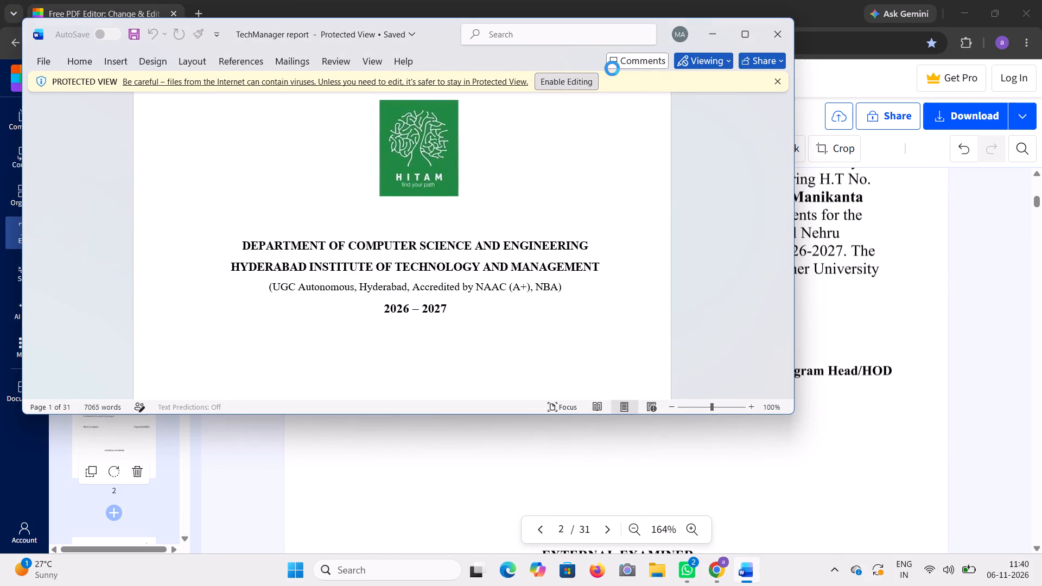
pyautogui.click(736, 34)
# Justify the body paragraph under the CERTIFICATE heading on page 2.
pyautogui.scroll(-1, 554, 290)
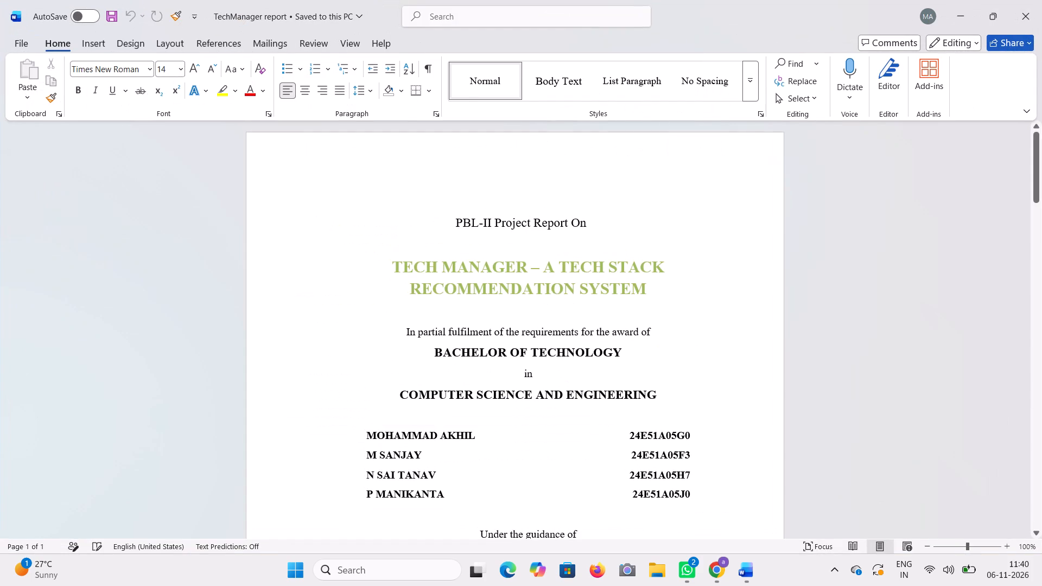
pyautogui.scroll(-4, 554, 290)
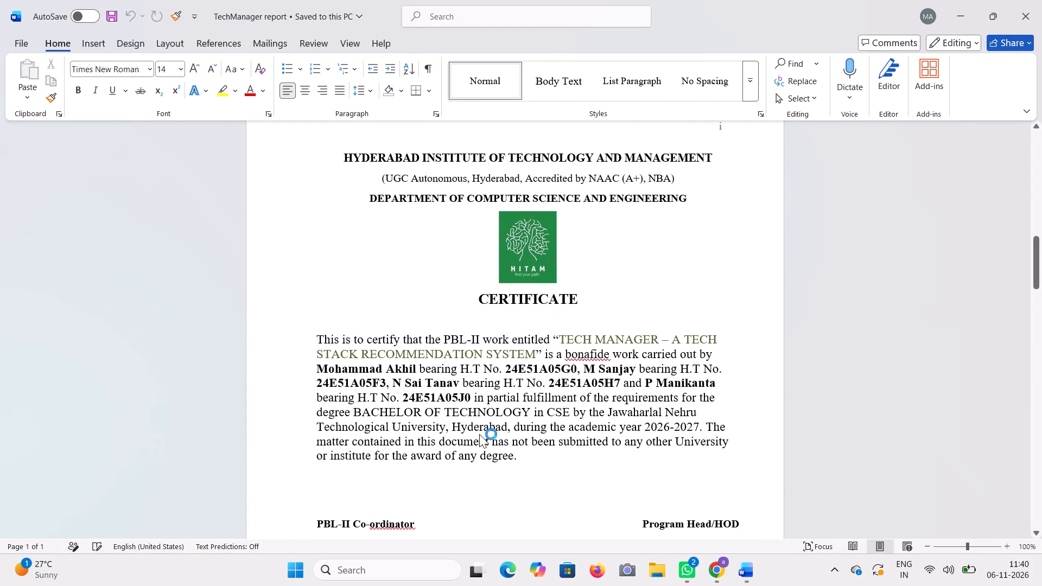
pyautogui.moveTo(517, 457); pyautogui.dragTo(320, 344)
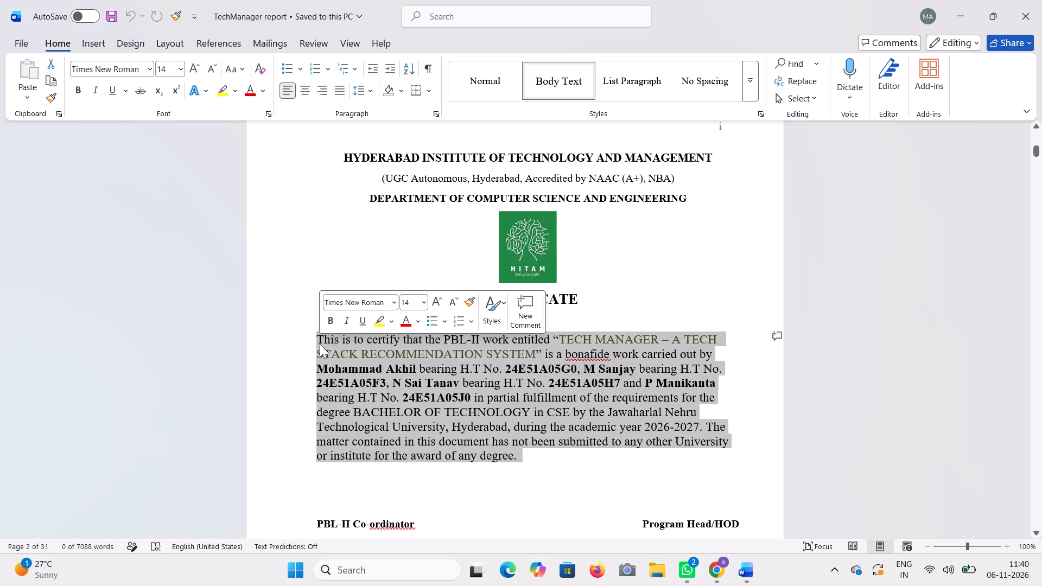
pyautogui.click(340, 95)
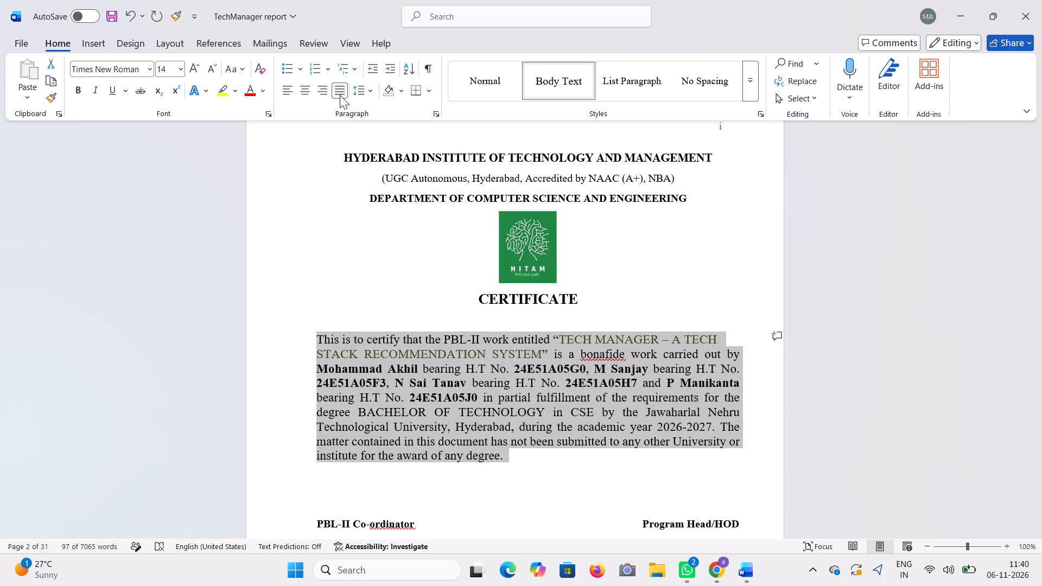
pyautogui.click(340, 95)
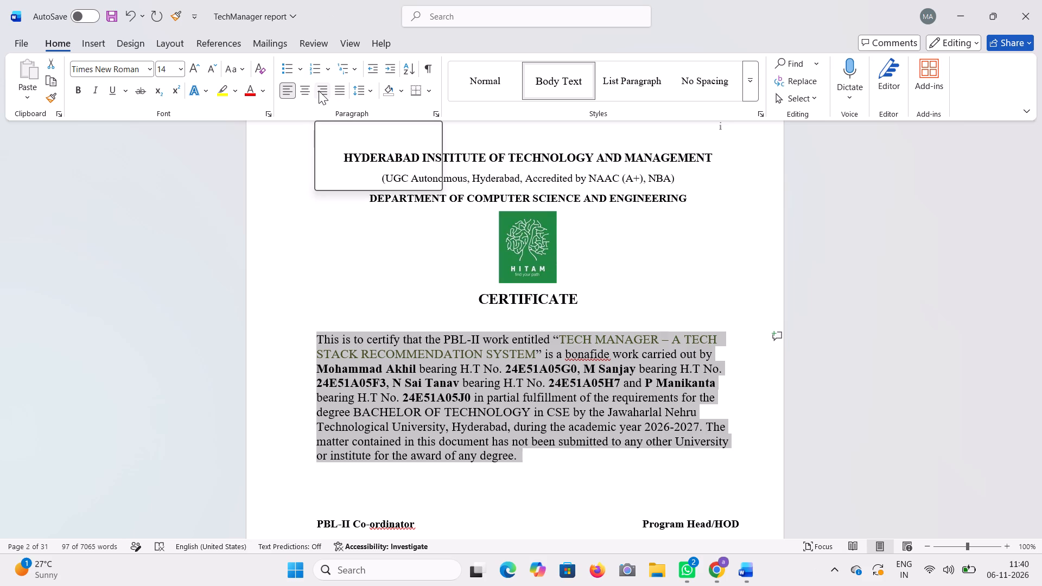
pyautogui.click(339, 87)
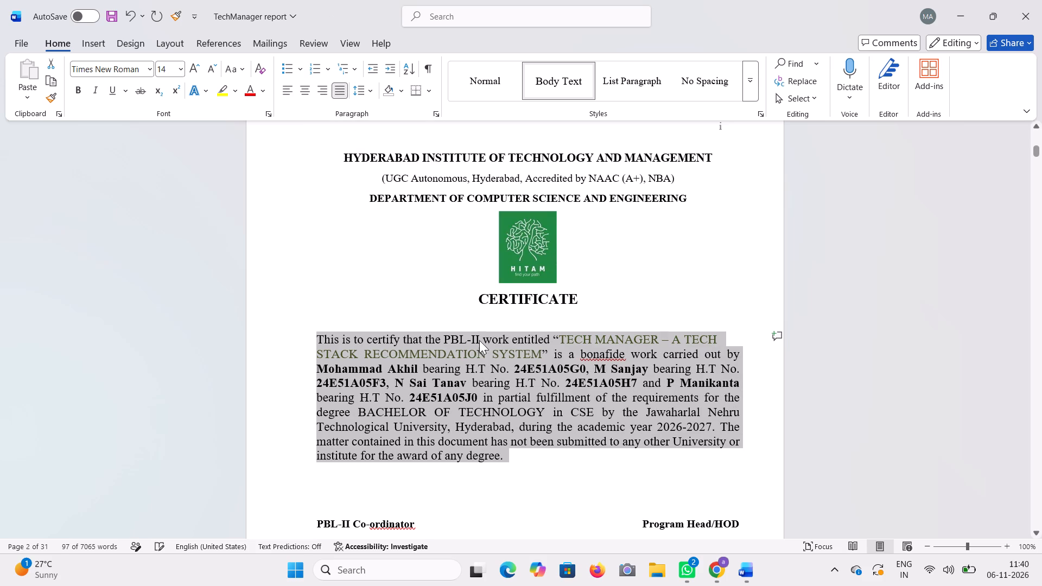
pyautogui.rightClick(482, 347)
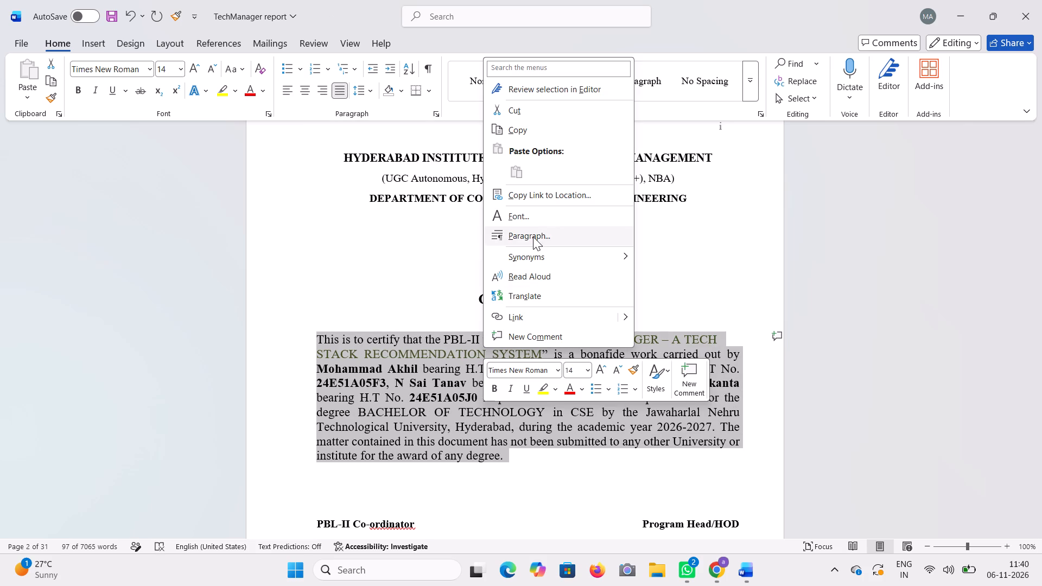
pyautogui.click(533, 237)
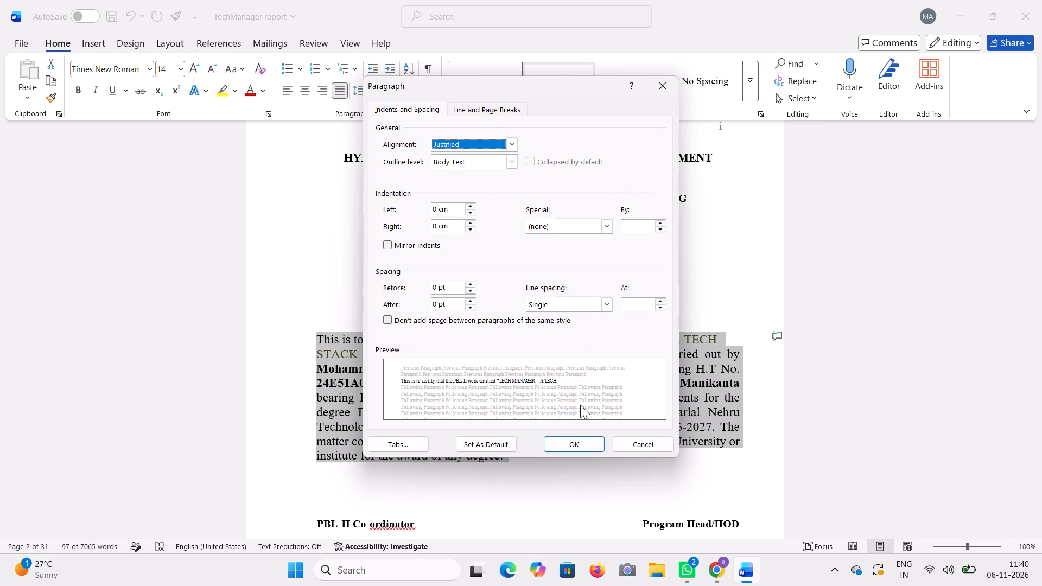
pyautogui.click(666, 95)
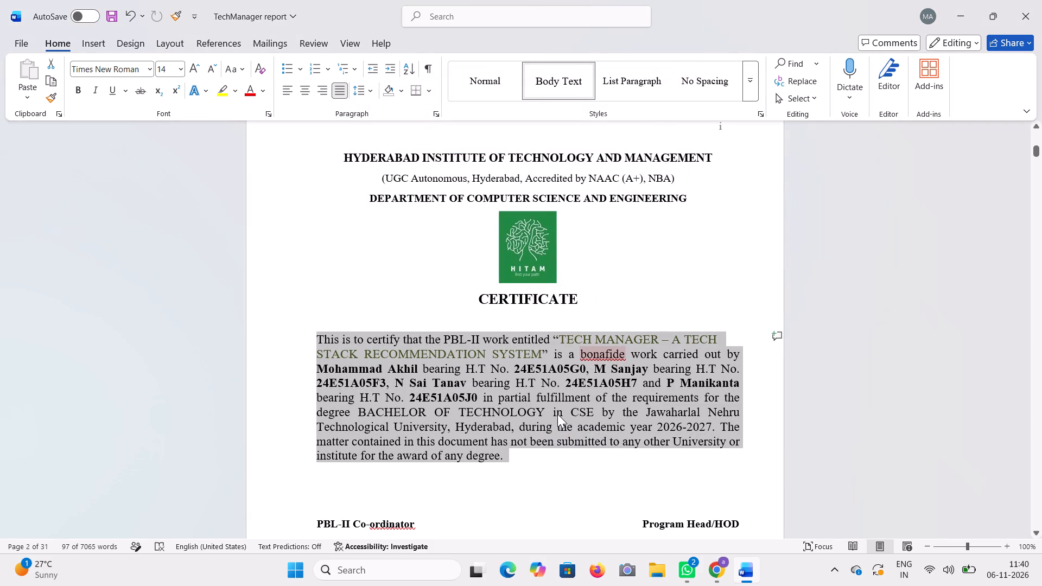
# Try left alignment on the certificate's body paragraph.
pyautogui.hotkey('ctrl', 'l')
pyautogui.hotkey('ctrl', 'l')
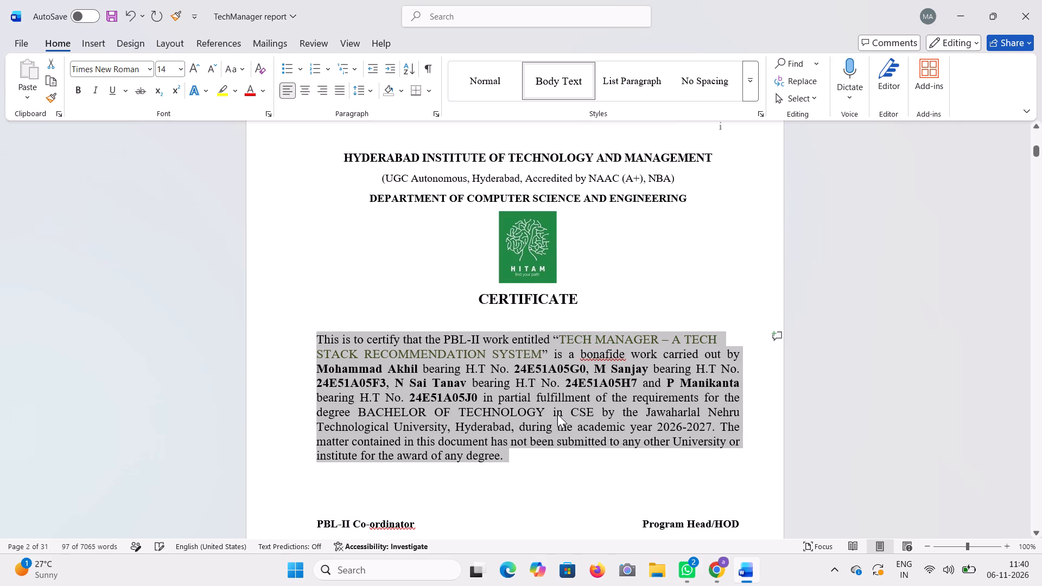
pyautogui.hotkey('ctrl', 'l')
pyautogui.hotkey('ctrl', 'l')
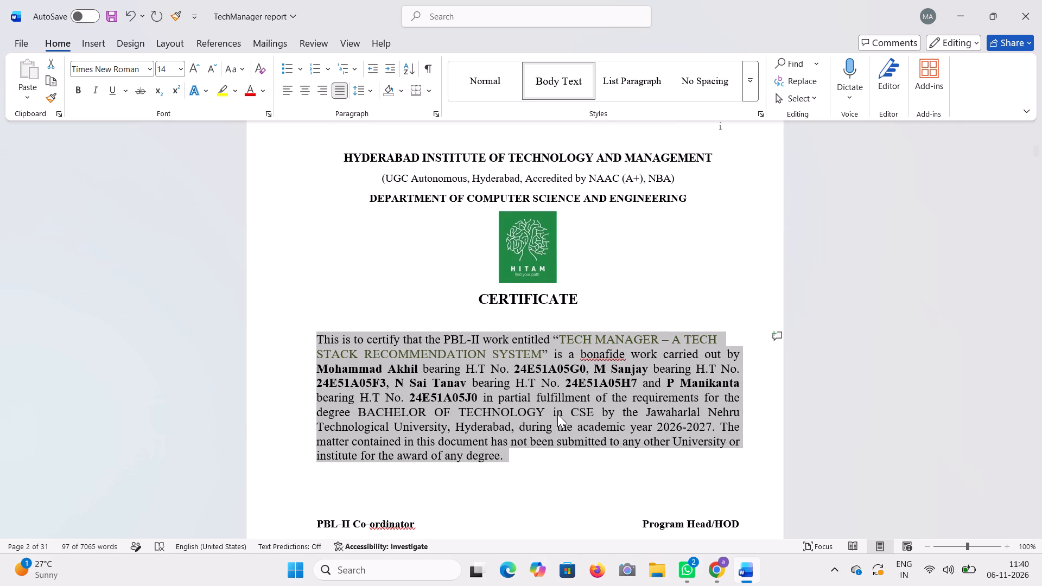
# Replace the break between "A TECH" and "STACK RECOMMENDATION SYSTEM" in the certificate text with a single space.
pyautogui.click(720, 343)
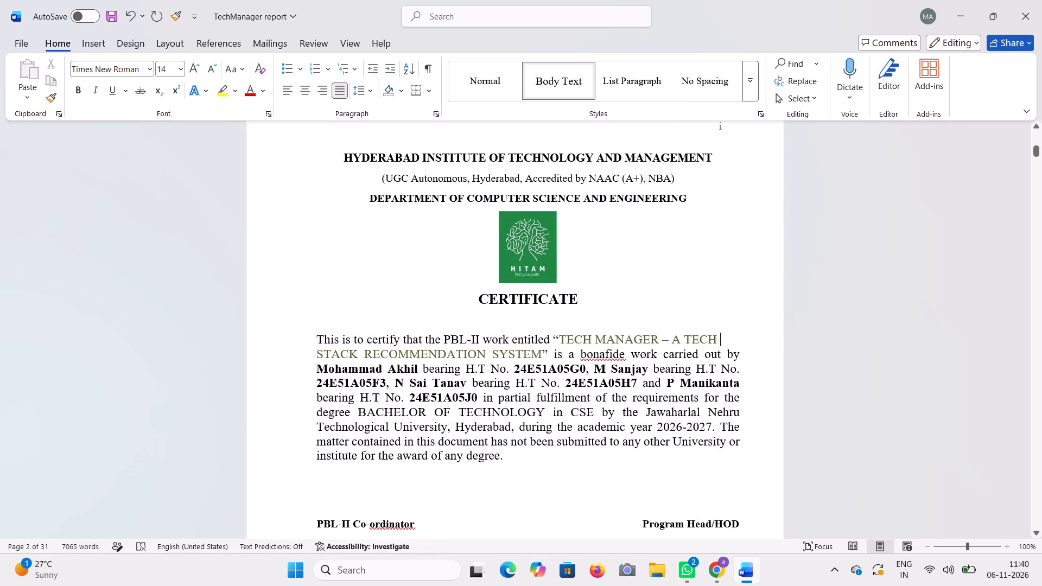
pyautogui.press('BackSpace')
pyautogui.press('Right')
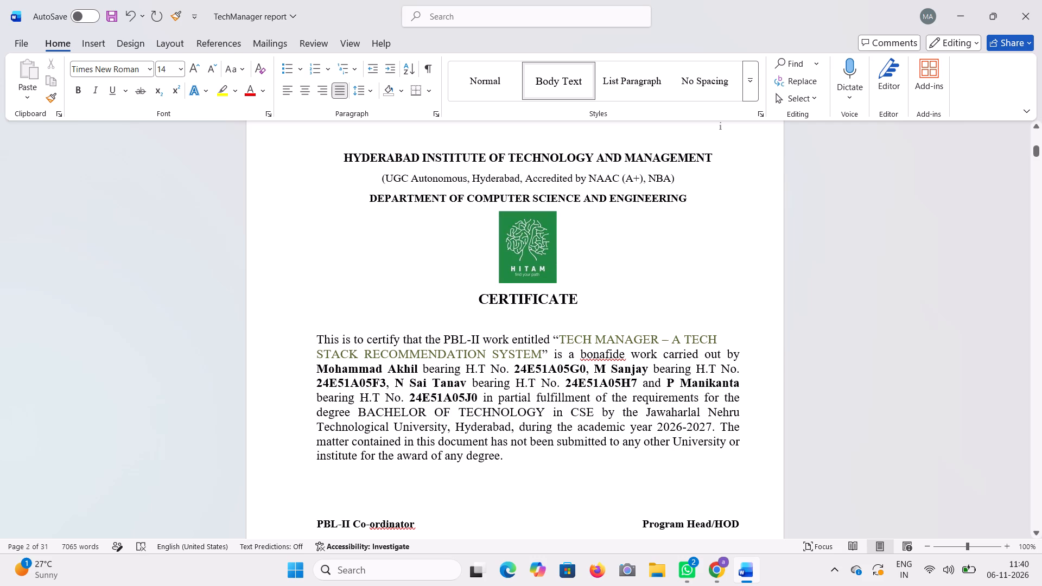
pyautogui.press('BackSpace')
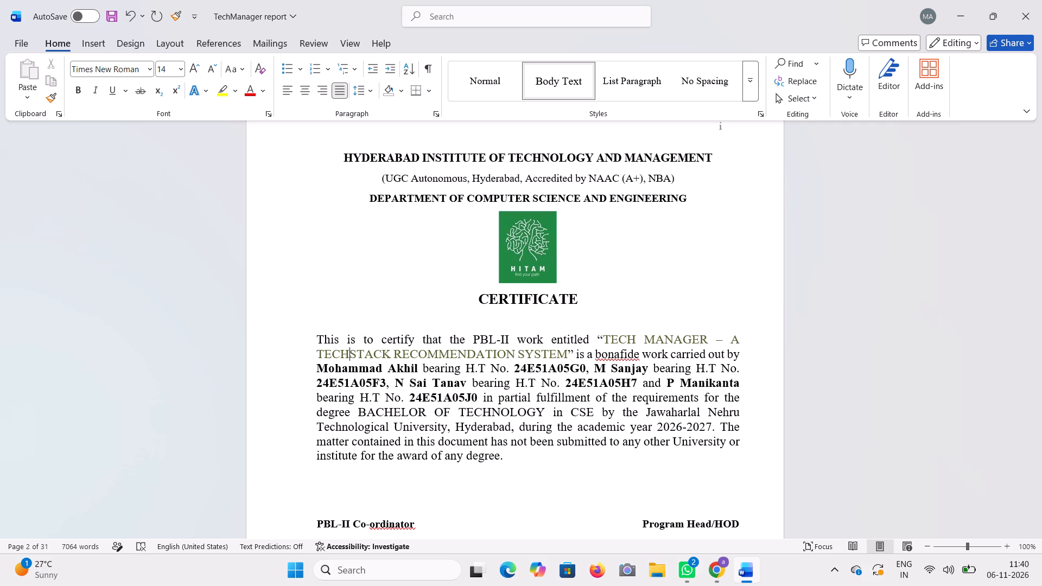
pyautogui.press('space')
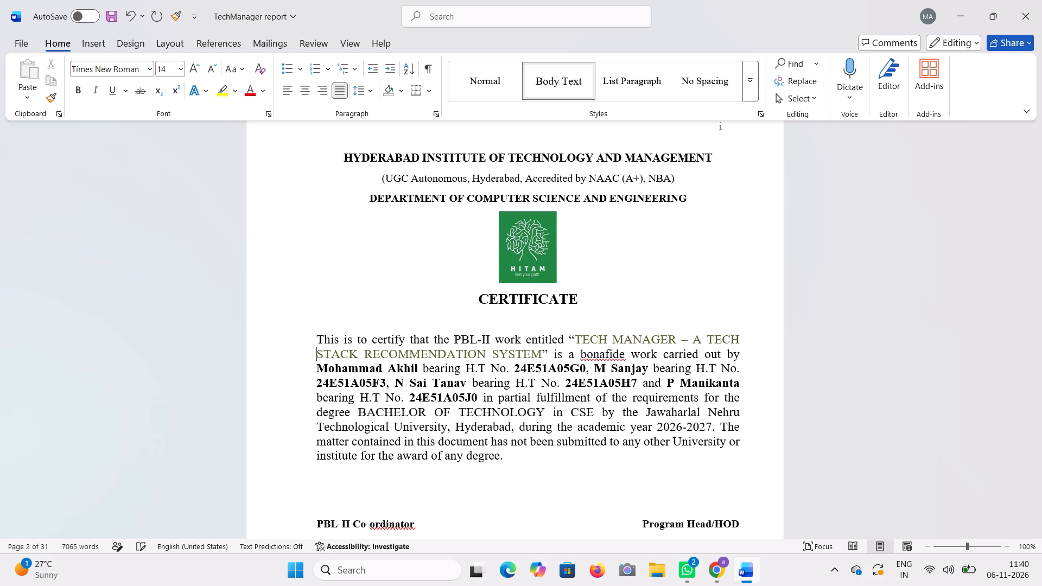
# Look over the certificate page and save the Word report.
pyautogui.scroll(-1, 788, 340)
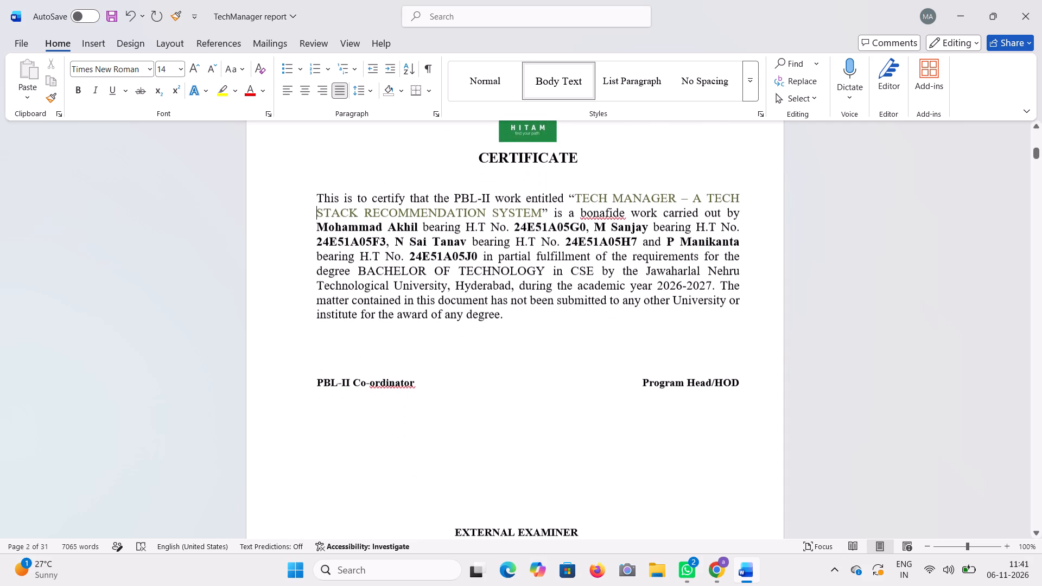
pyautogui.scroll(-1, 788, 340)
pyautogui.scroll(2, 788, 340)
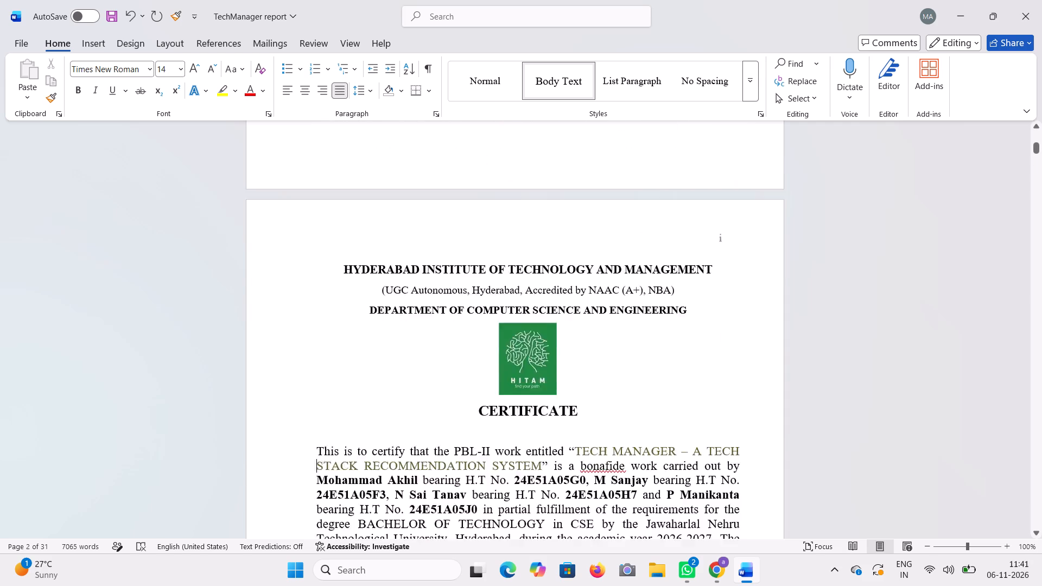
pyautogui.scroll(1, 788, 340)
pyautogui.hotkey('ctrl', 's')
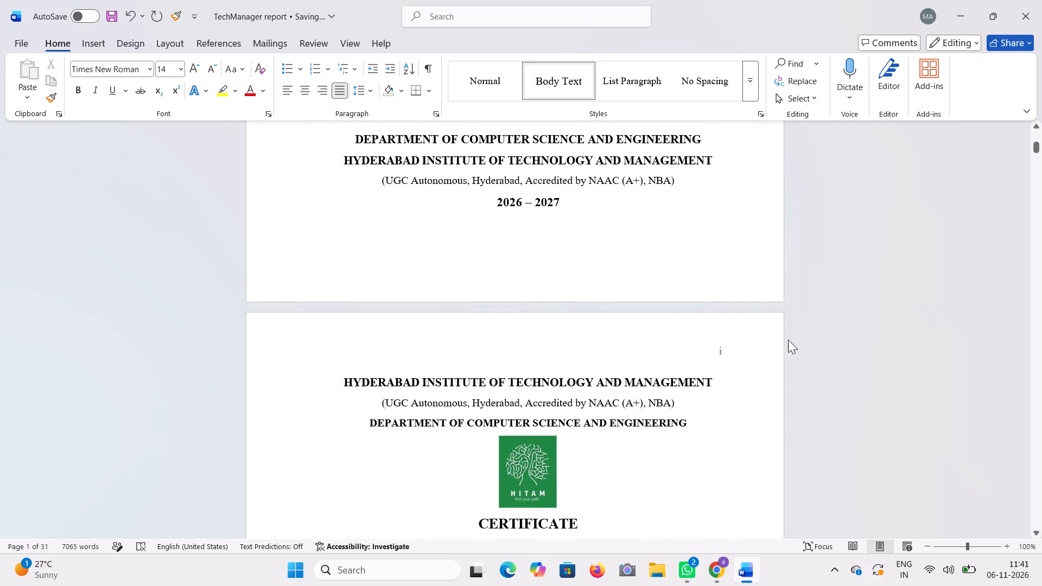
# Return to the Smallpdf editor and delete the certificate page from the PDF.
pyautogui.click(950, 15)
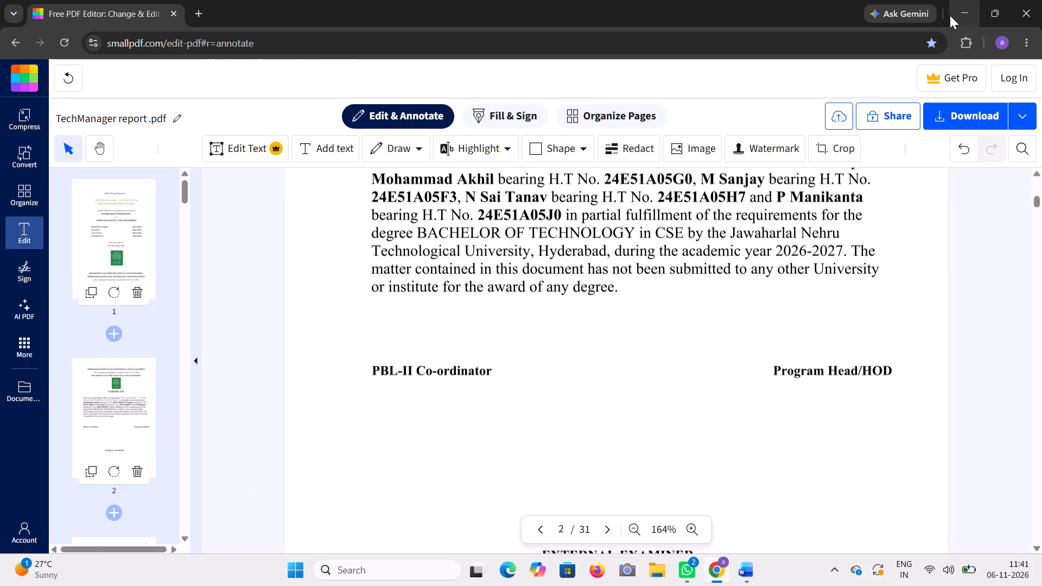
pyautogui.scroll(1, 613, 320)
pyautogui.click(99, 432)
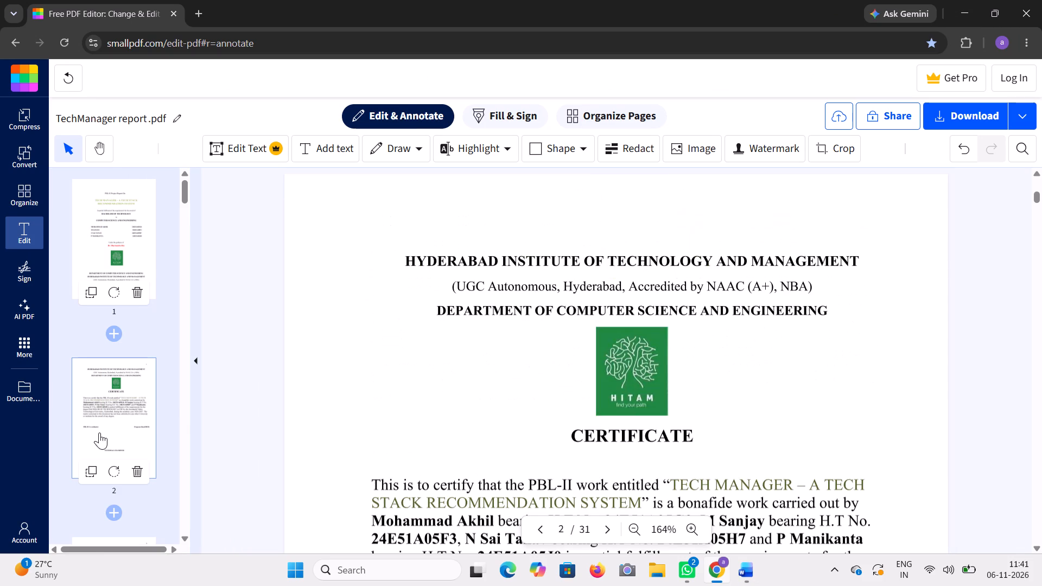
pyautogui.click(142, 471)
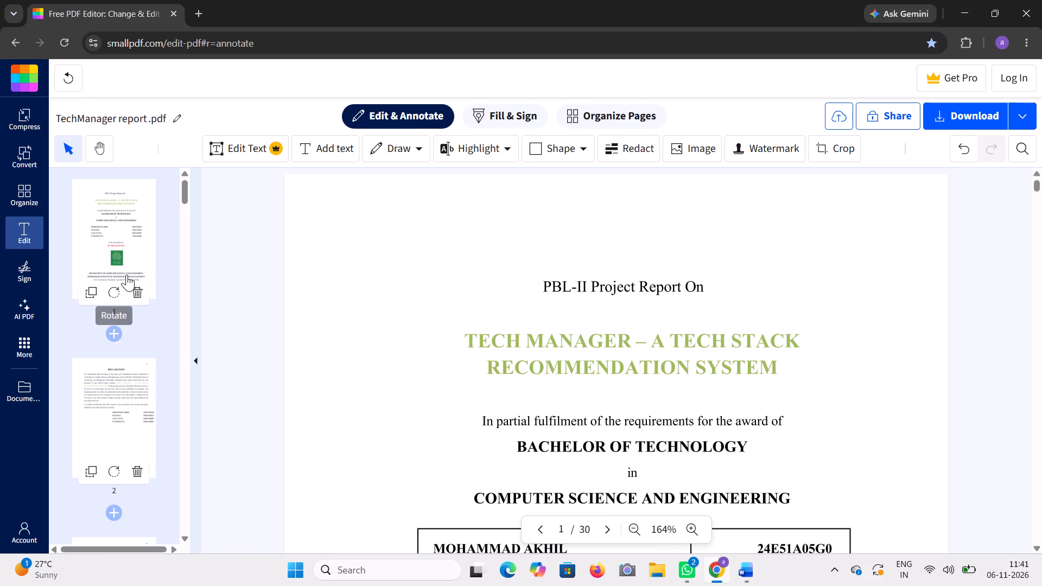
# Delete the Declaration page and the Acknowledgement page from the PDF.
pyautogui.click(126, 221)
pyautogui.click(120, 412)
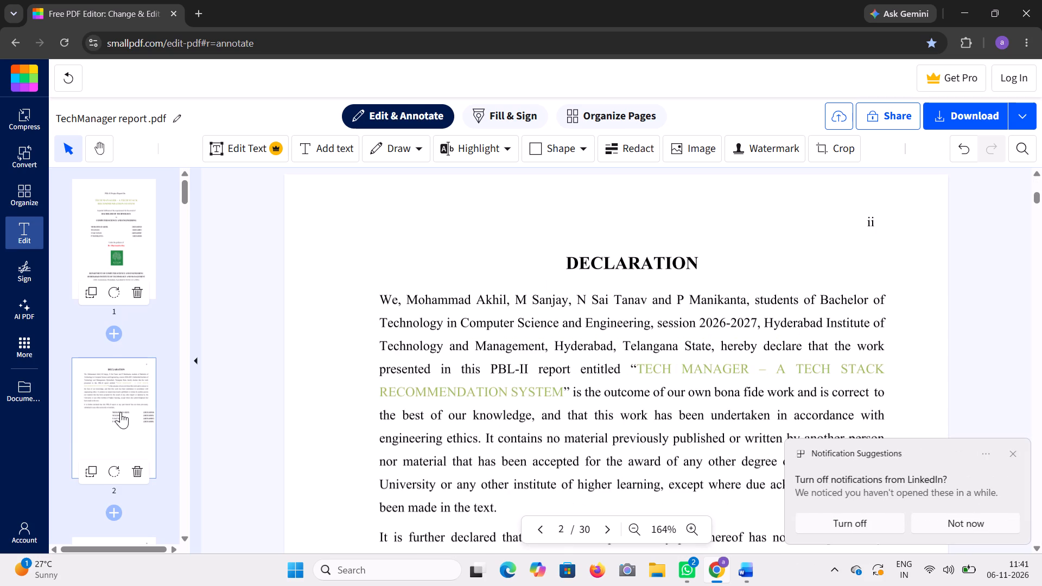
pyautogui.click(137, 473)
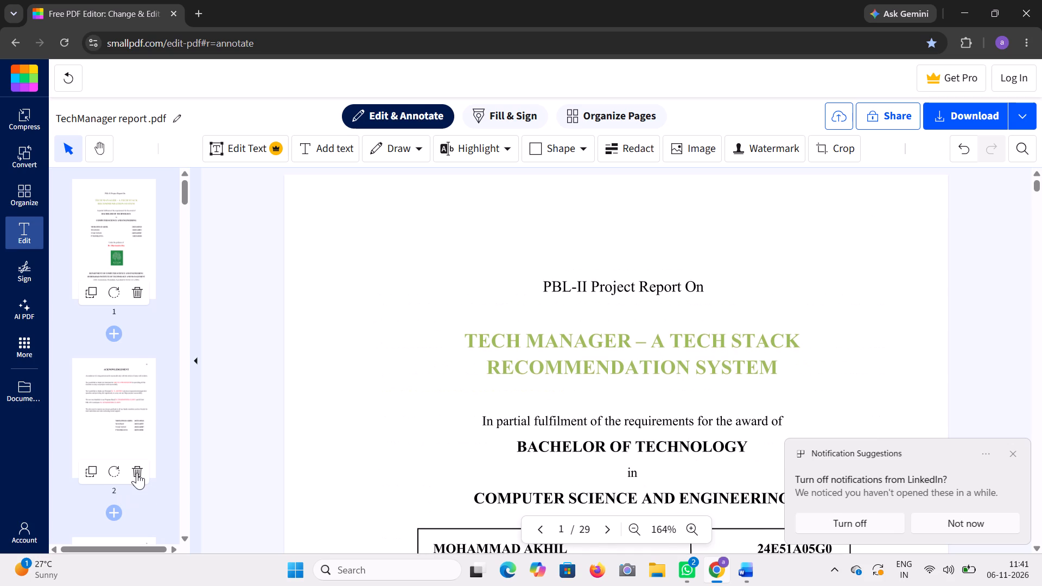
pyautogui.click(119, 391)
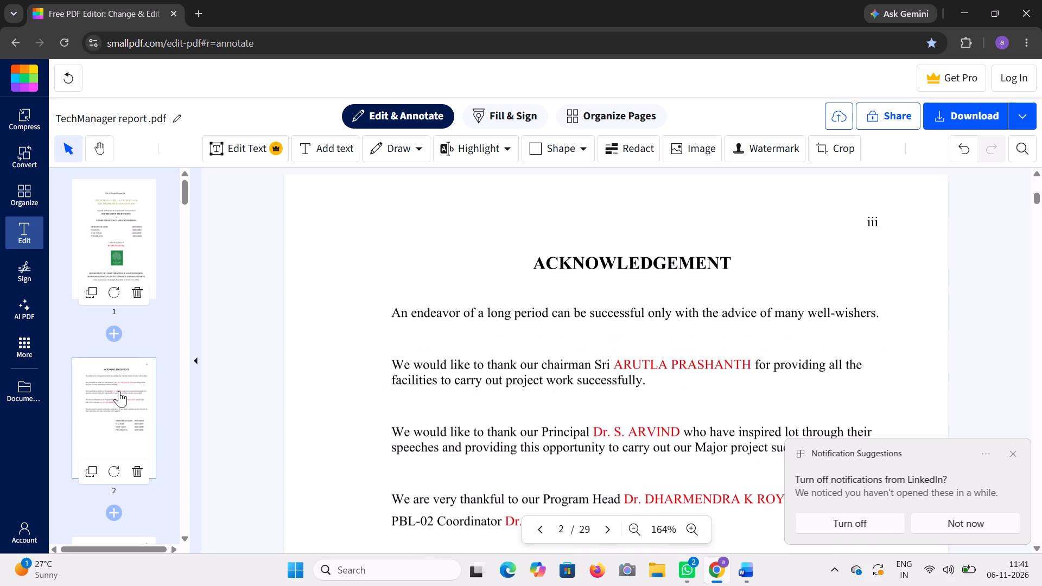
pyautogui.press('Delete')
pyautogui.click(87, 406)
pyautogui.press('Delete')
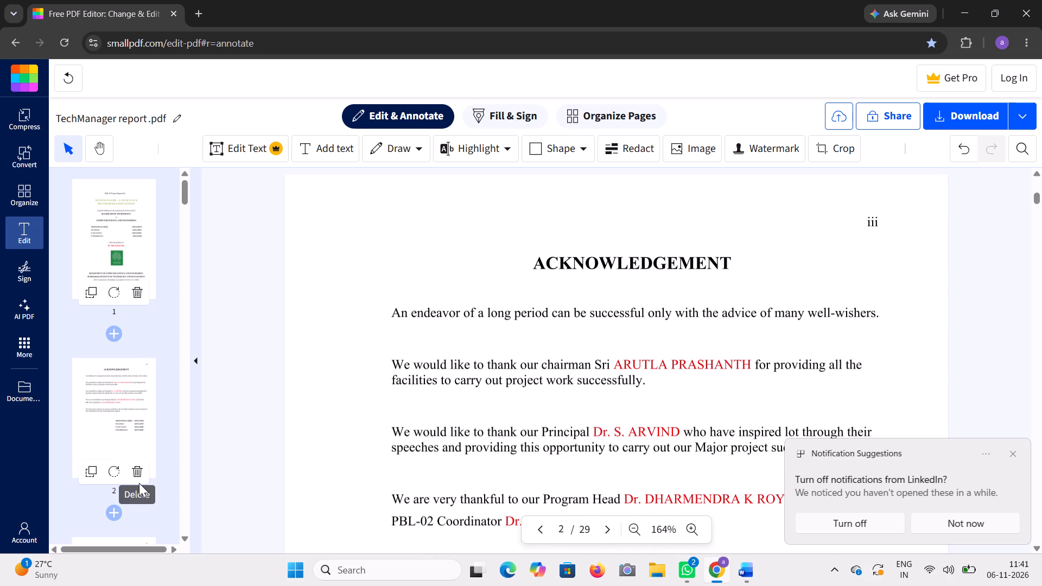
pyautogui.click(136, 474)
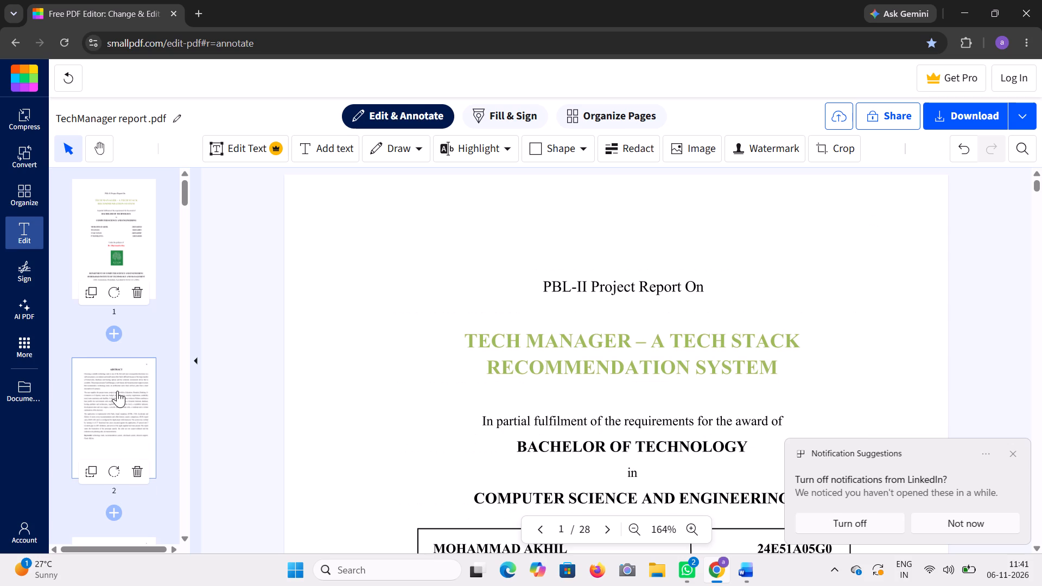
# Delete the Abstract page and the first Contents page from the PDF.
pyautogui.click(113, 388)
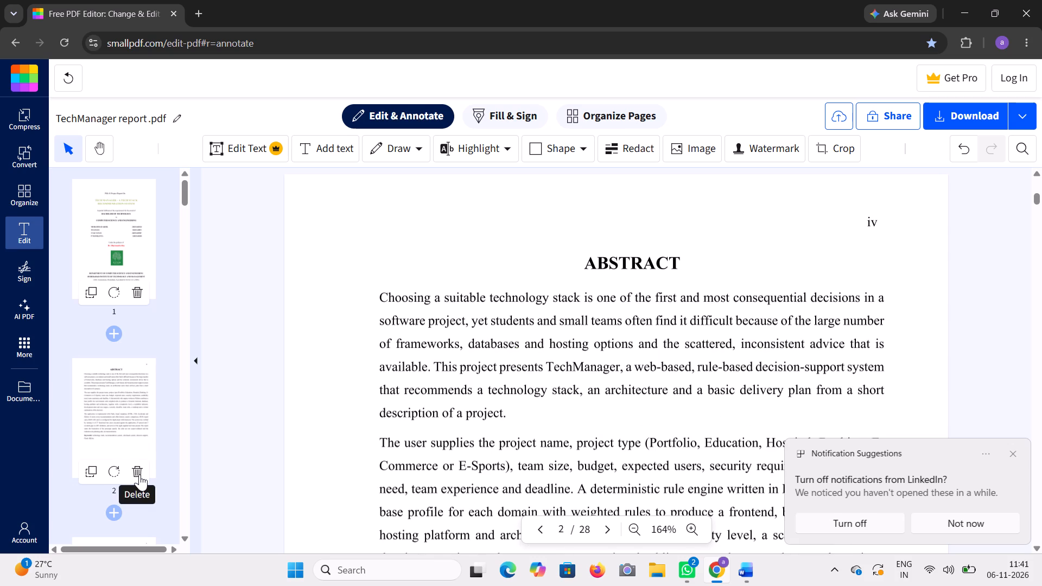
pyautogui.click(139, 474)
pyautogui.click(123, 430)
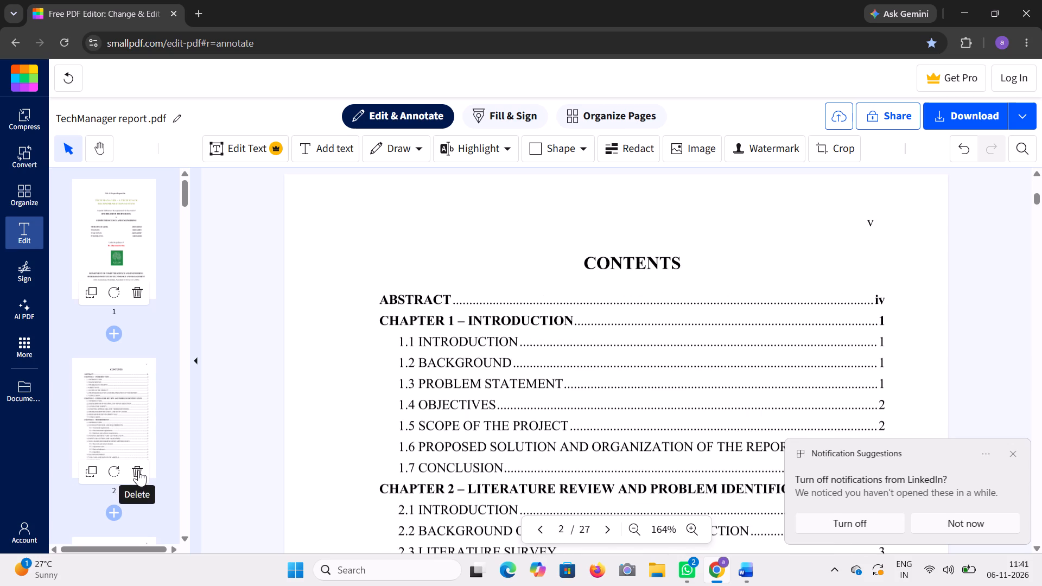
pyautogui.click(138, 470)
# Delete the pages at the end of the PDF, from the blank last page back through the whole of Chapter 5.
pyautogui.click(117, 417)
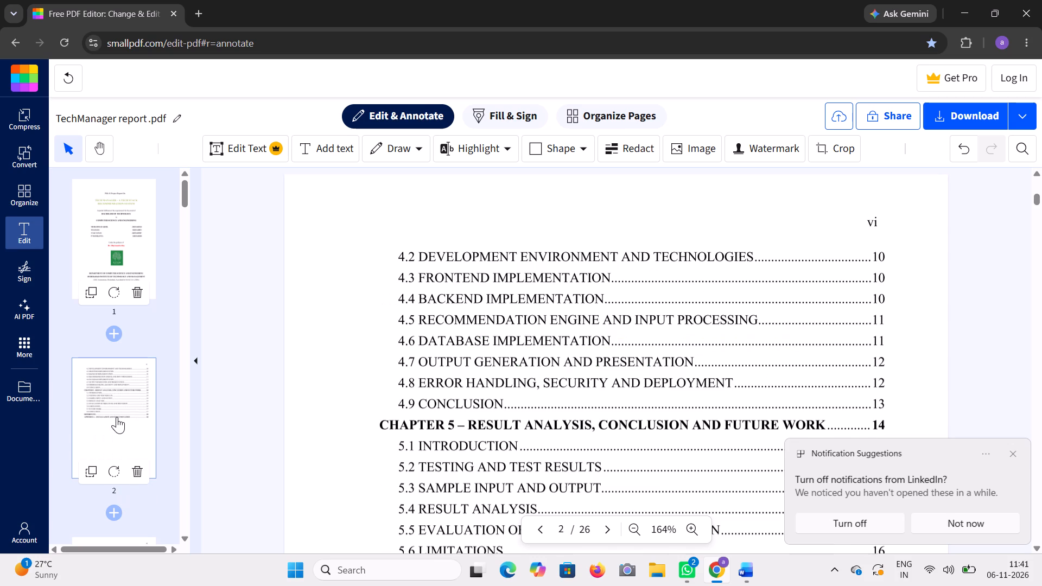
pyautogui.hotkey('shift', 'Down')
pyautogui.hotkey('shift', 'Down')
pyautogui.hotkey('shift', 'Down')
pyautogui.scroll(-14, 117, 417)
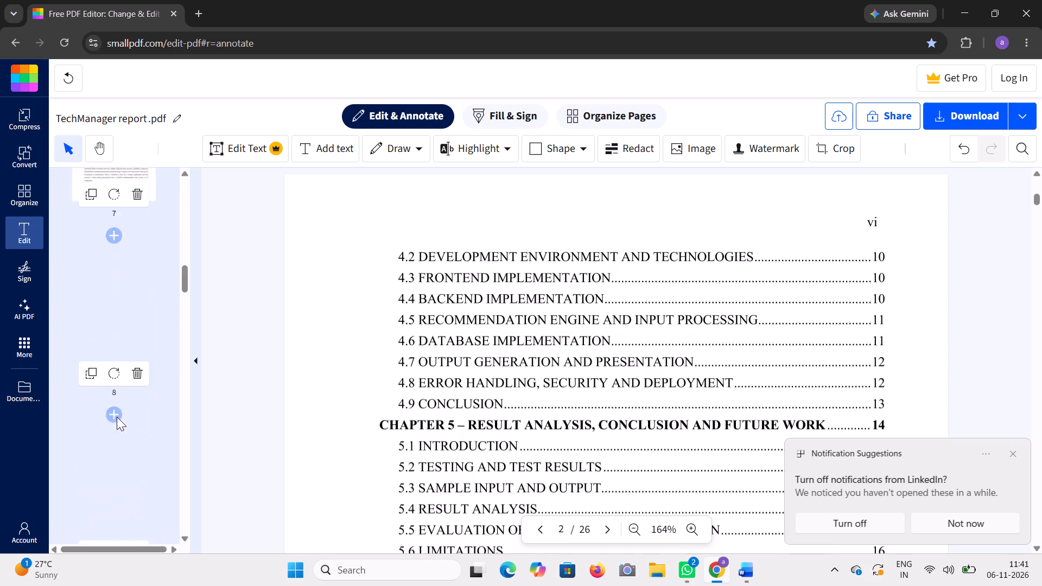
pyautogui.scroll(-20, 117, 417)
pyautogui.click(125, 239)
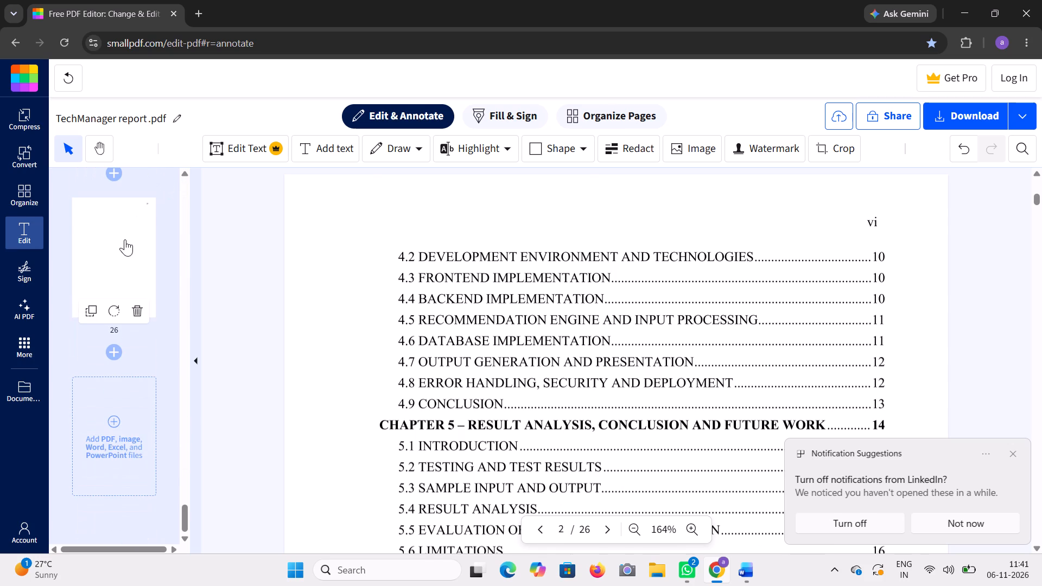
pyautogui.click(138, 314)
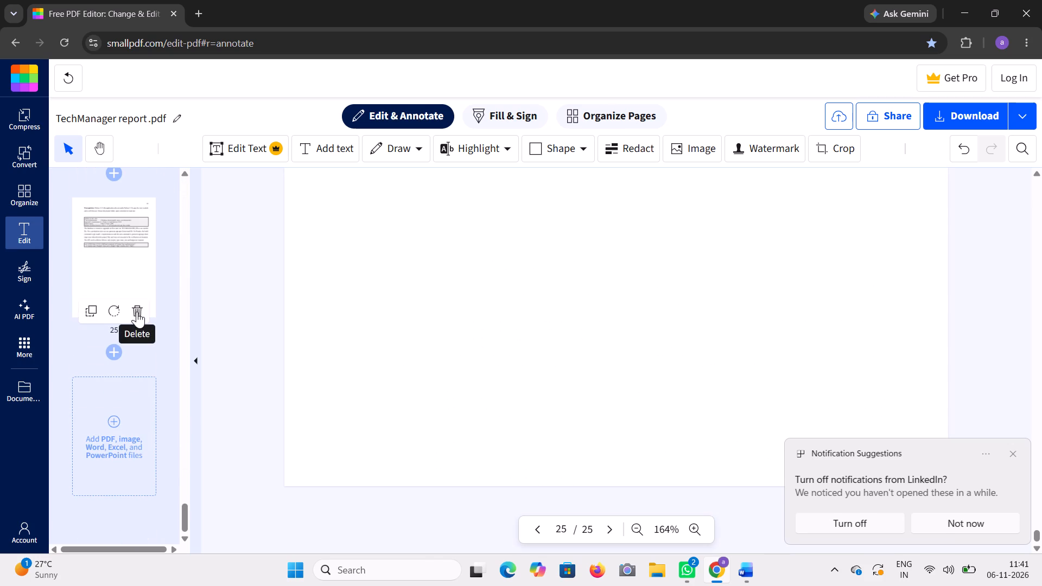
pyautogui.click(136, 311)
pyautogui.click(136, 311)
pyautogui.tripleClick(136, 311)
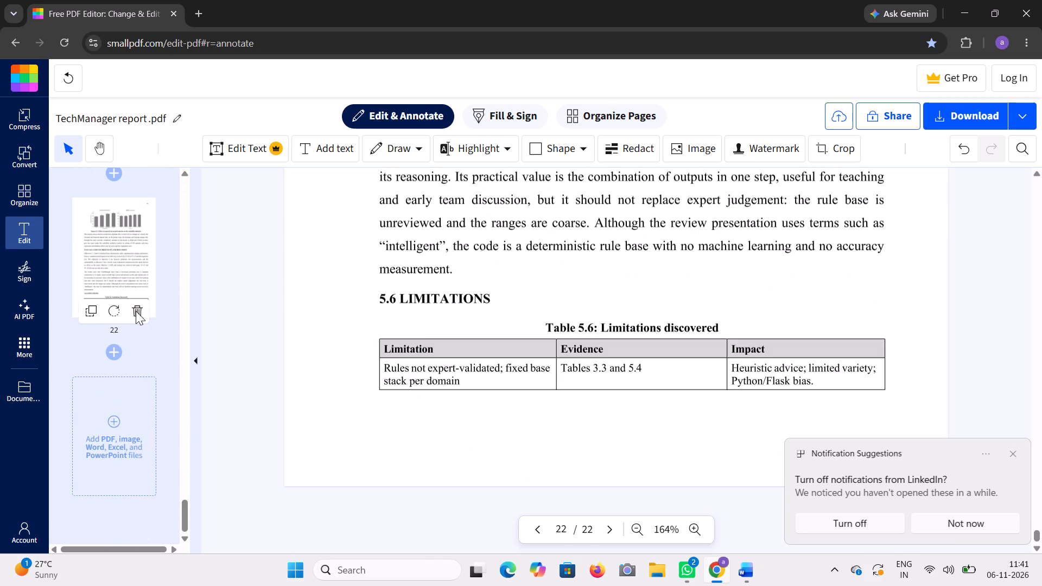
pyautogui.click(136, 311)
pyautogui.tripleClick(136, 311)
pyautogui.tripleClick(136, 311)
pyautogui.click(136, 311)
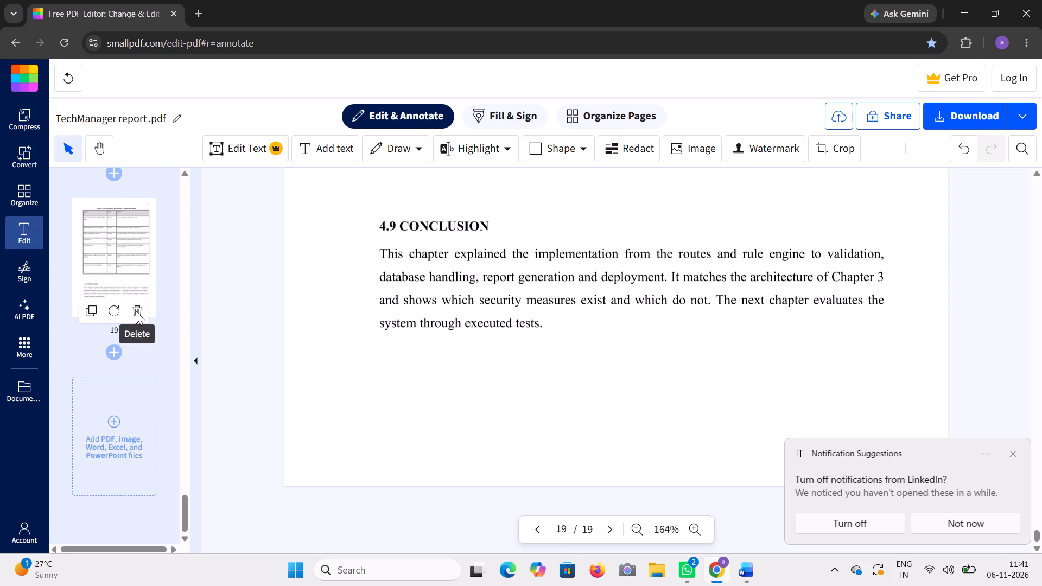
# Delete the Chapter 4 pages and the Chapter 3 pages that follow that chapter's opening page.
pyautogui.tripleClick(136, 311)
pyautogui.click(136, 311)
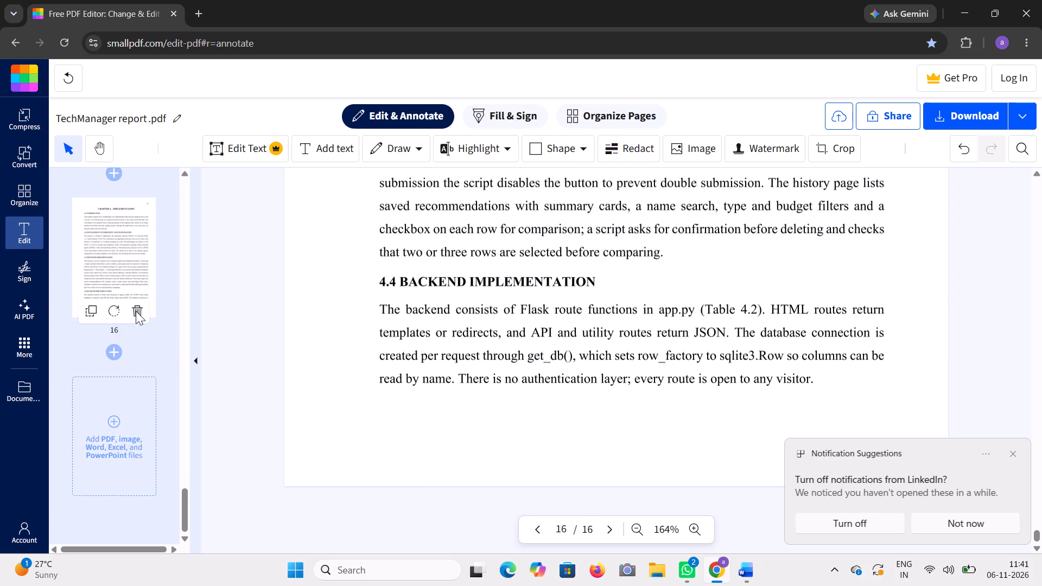
pyautogui.click(136, 311)
pyautogui.click(136, 311)
pyautogui.click(136, 311)
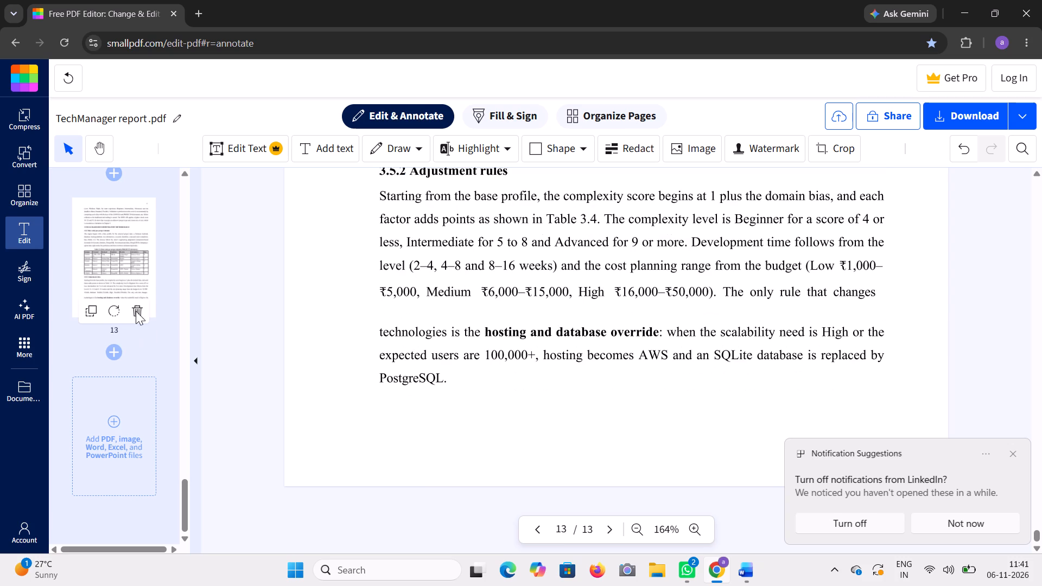
pyautogui.click(136, 311)
pyautogui.tripleClick(136, 311)
pyautogui.tripleClick(136, 311)
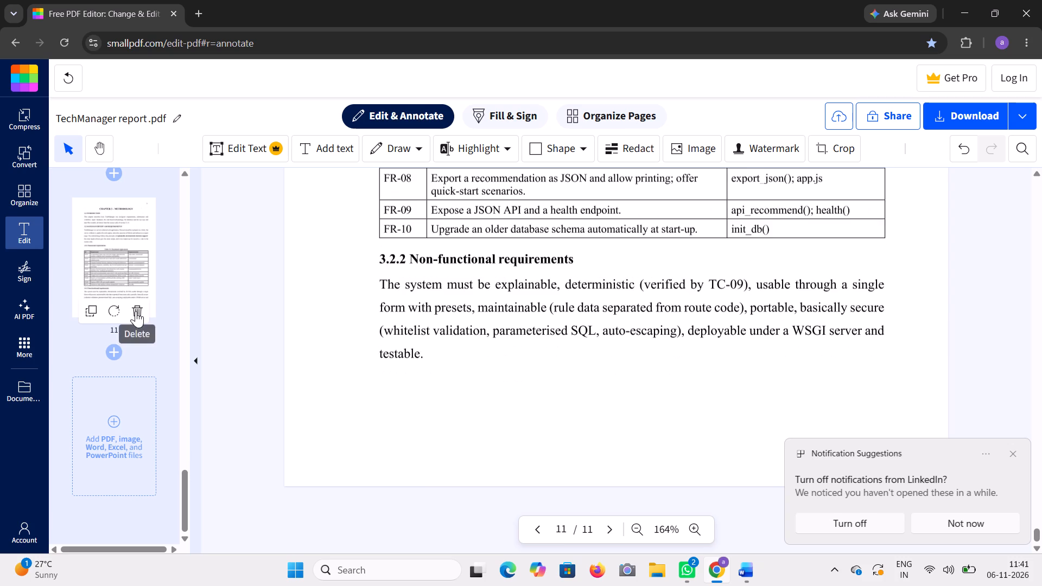
# Delete the opening page of Chapter 3 and all Chapter 2 and Chapter 1 pages from the end of the PDF.
pyautogui.doubleClick(136, 311)
pyautogui.tripleClick(136, 311)
pyautogui.doubleClick(136, 311)
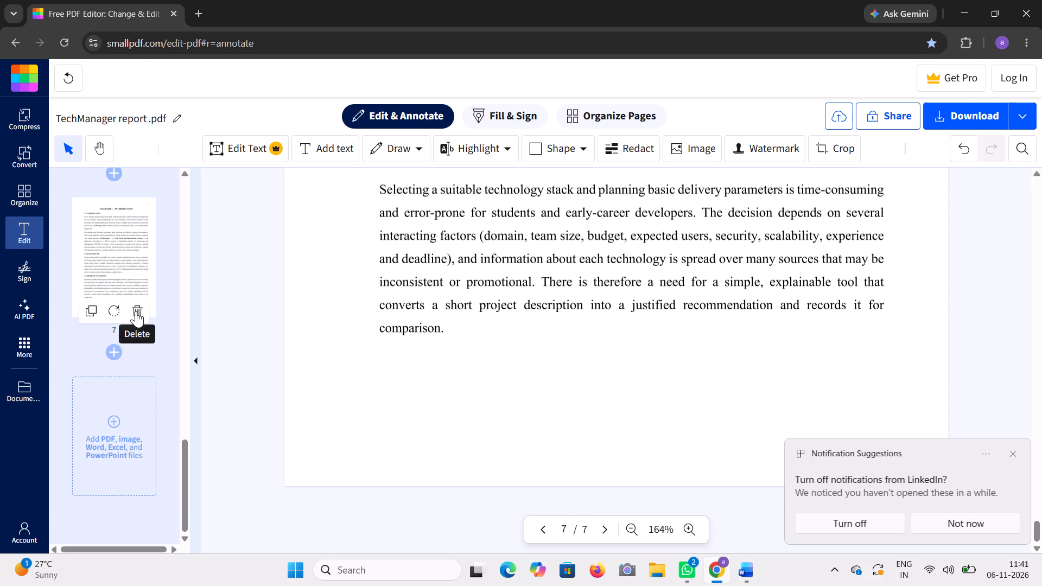
pyautogui.tripleClick(136, 311)
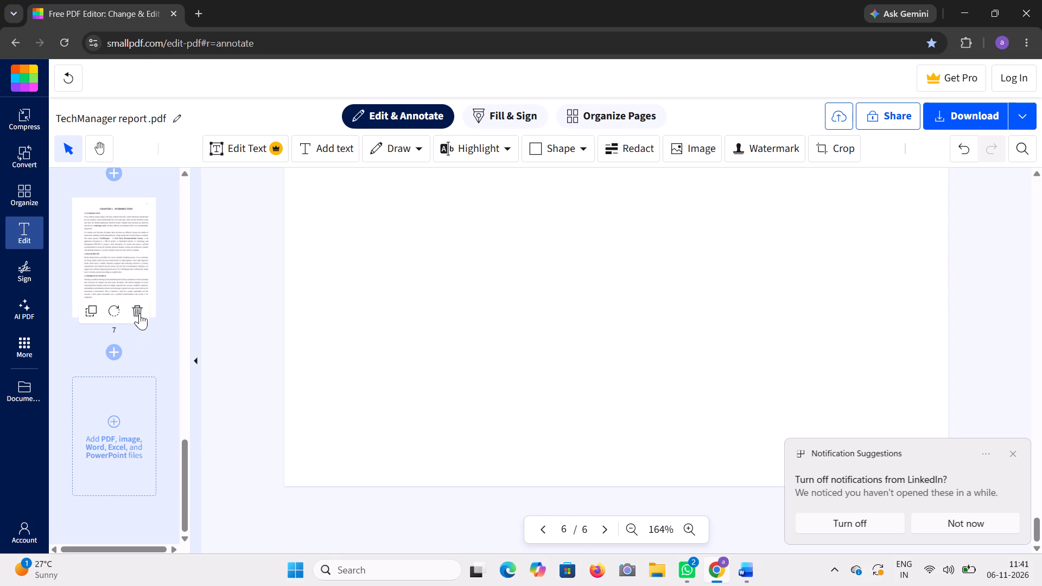
pyautogui.click(138, 314)
pyautogui.click(138, 314)
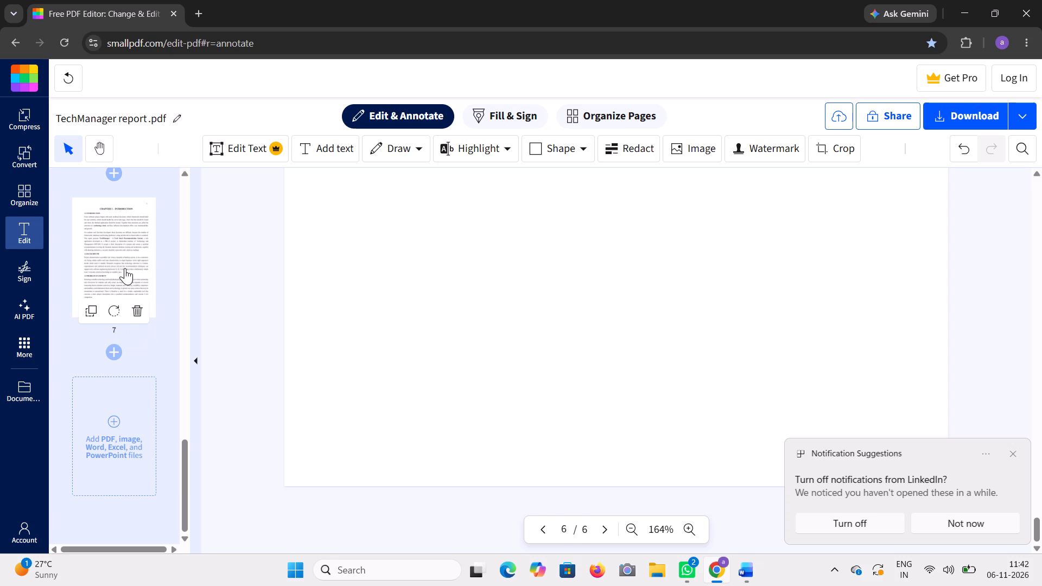
pyautogui.click(125, 267)
# Delete the remaining Contents page that follows the title page.
pyautogui.scroll(13, 125, 267)
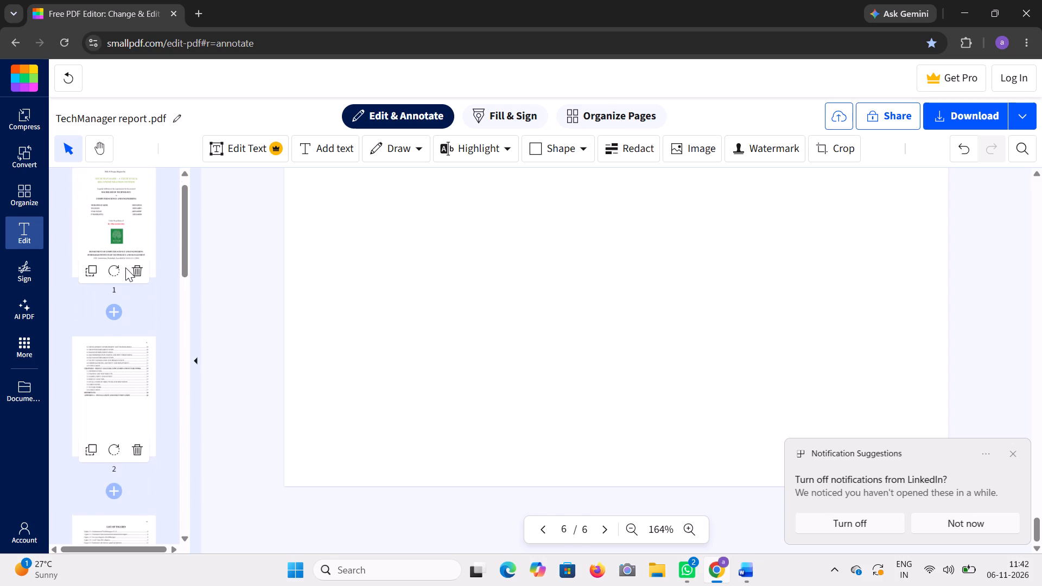
pyautogui.scroll(5, 372, 422)
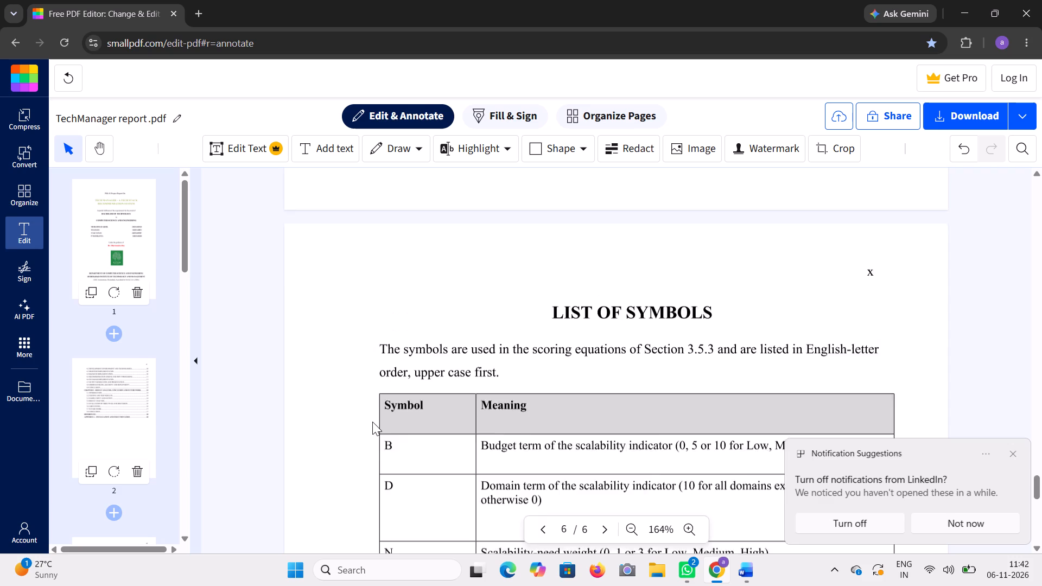
pyautogui.scroll(-10, 372, 422)
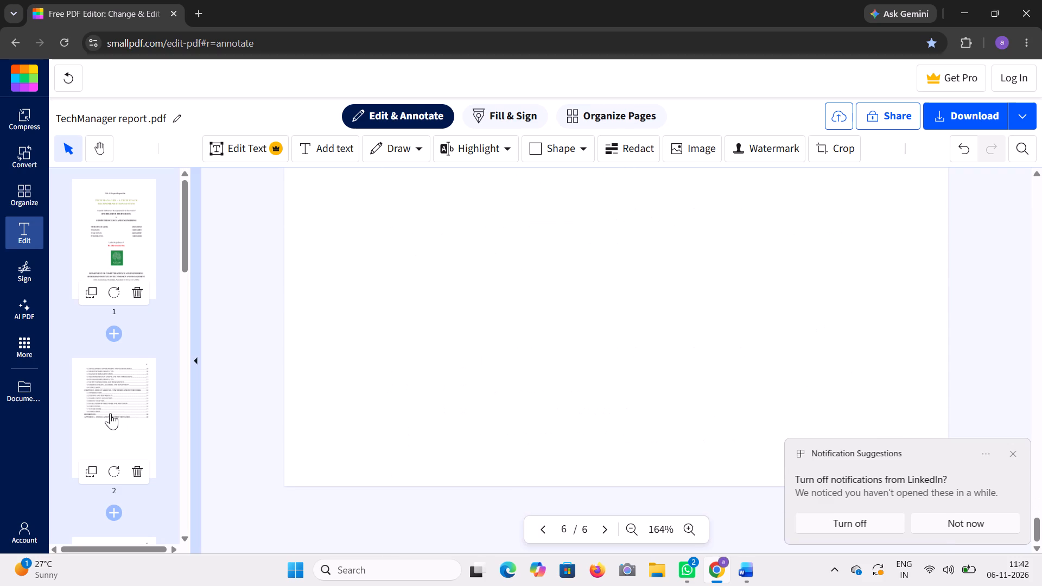
pyautogui.click(110, 413)
pyautogui.click(140, 473)
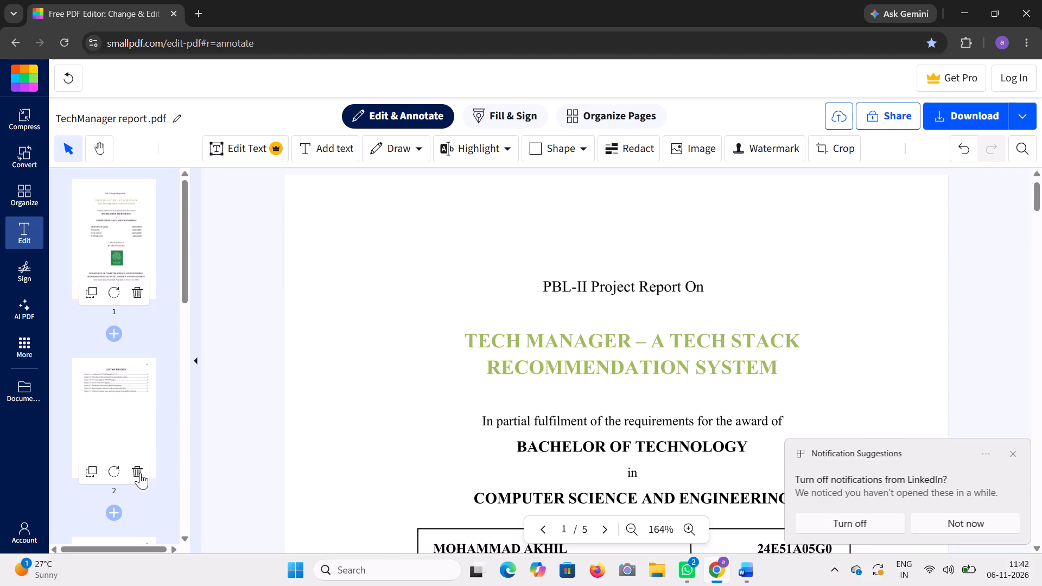
# Delete the List of Figures page and the List of Tables page from the PDF.
pyautogui.click(129, 416)
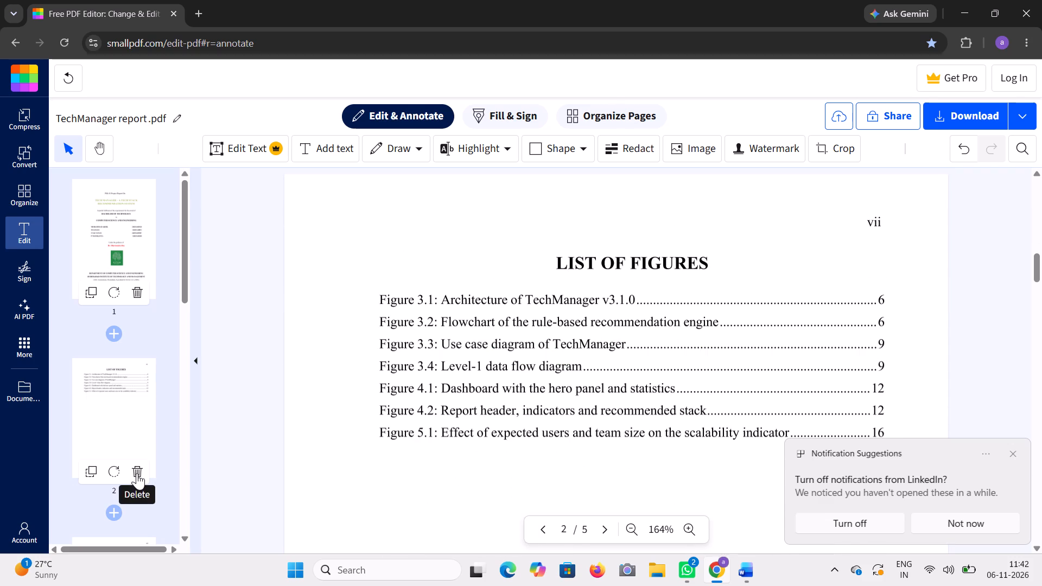
pyautogui.click(137, 473)
pyautogui.click(126, 424)
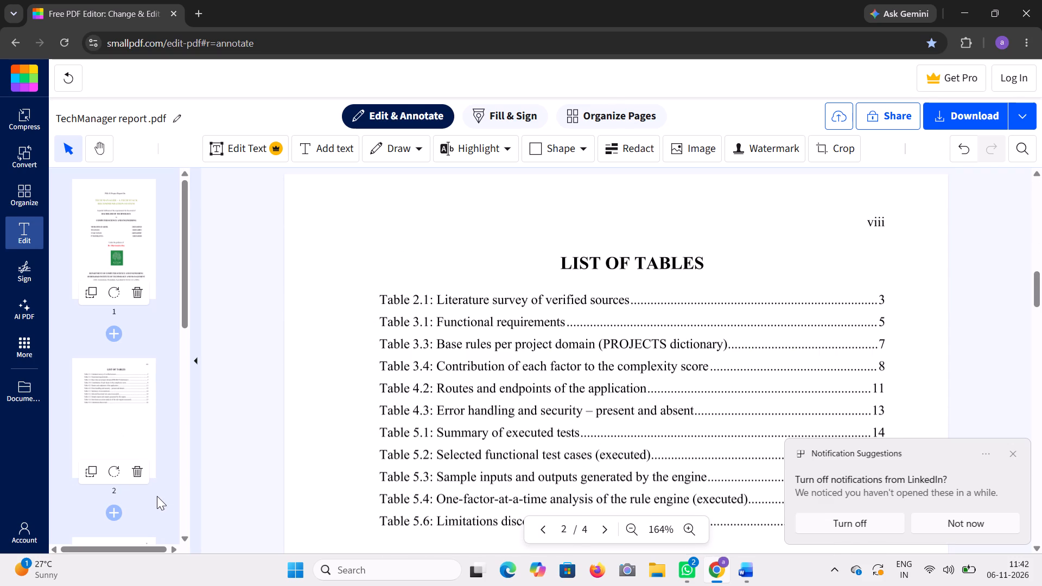
pyautogui.click(140, 473)
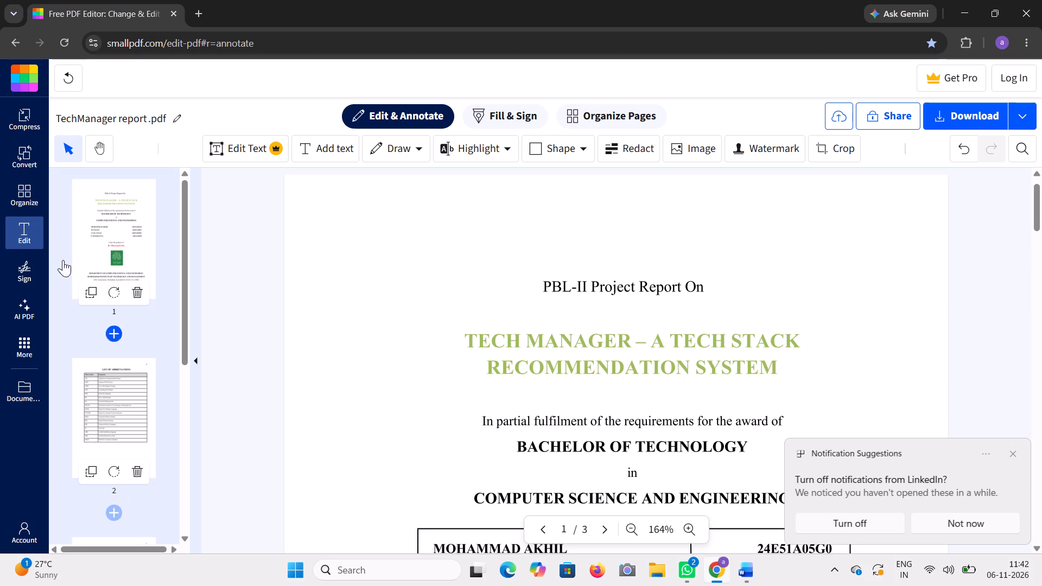
# Delete the List of Symbols page and the List of Abbreviations page, leaving only the title page.
pyautogui.scroll(-3, 167, 473)
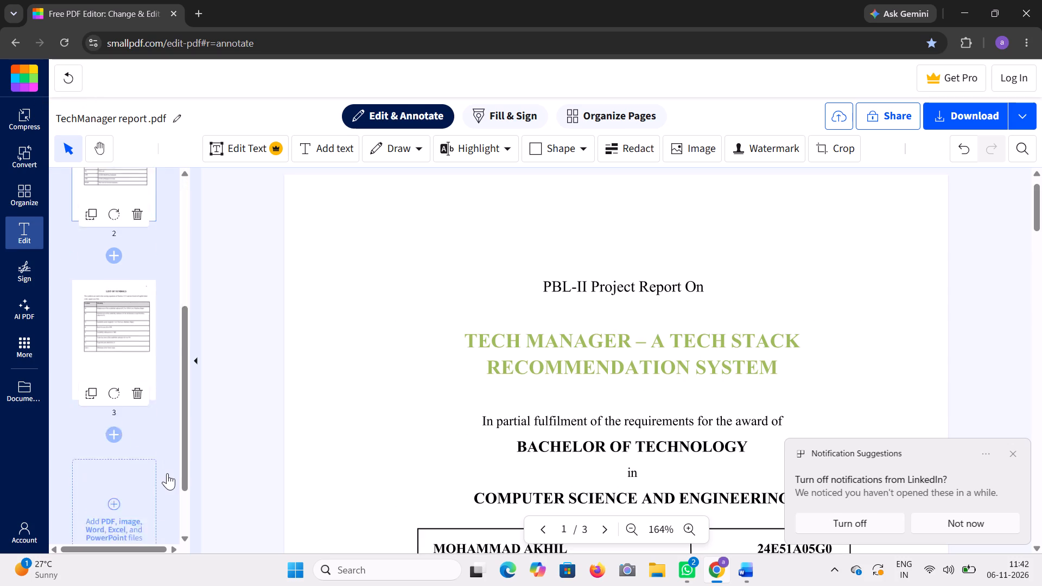
pyautogui.scroll(-5, 167, 473)
pyautogui.click(110, 234)
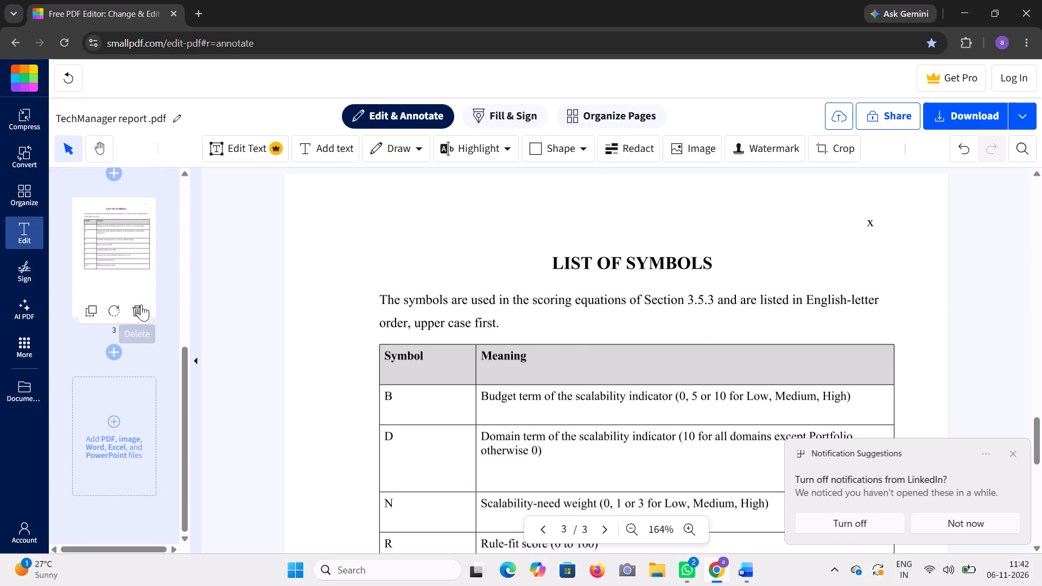
pyautogui.click(141, 307)
pyautogui.click(120, 237)
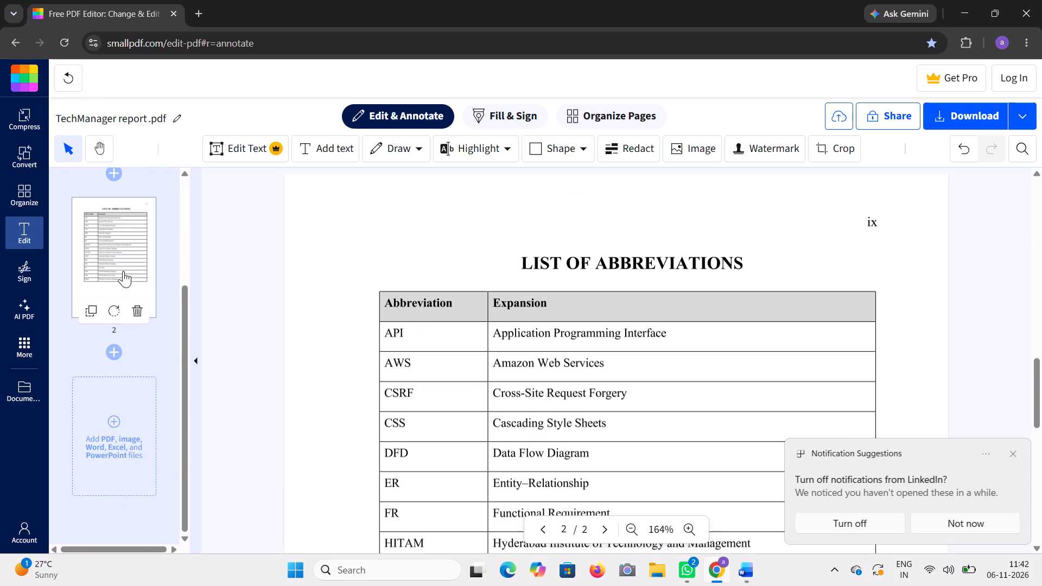
pyautogui.click(132, 313)
# Check the ruled student list on the title page and download the edited PDF.
pyautogui.click(123, 250)
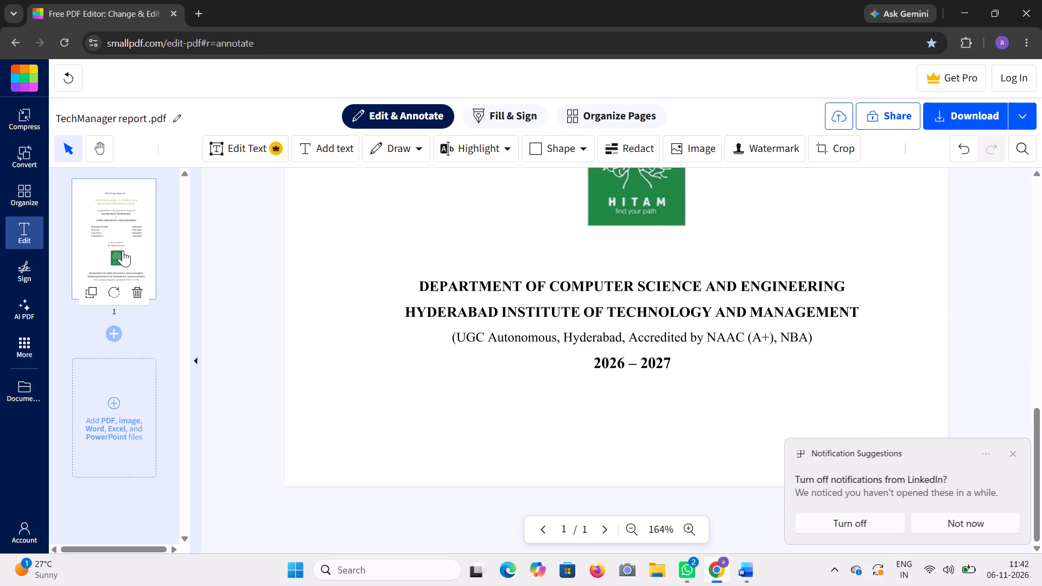
pyautogui.scroll(-2, 353, 292)
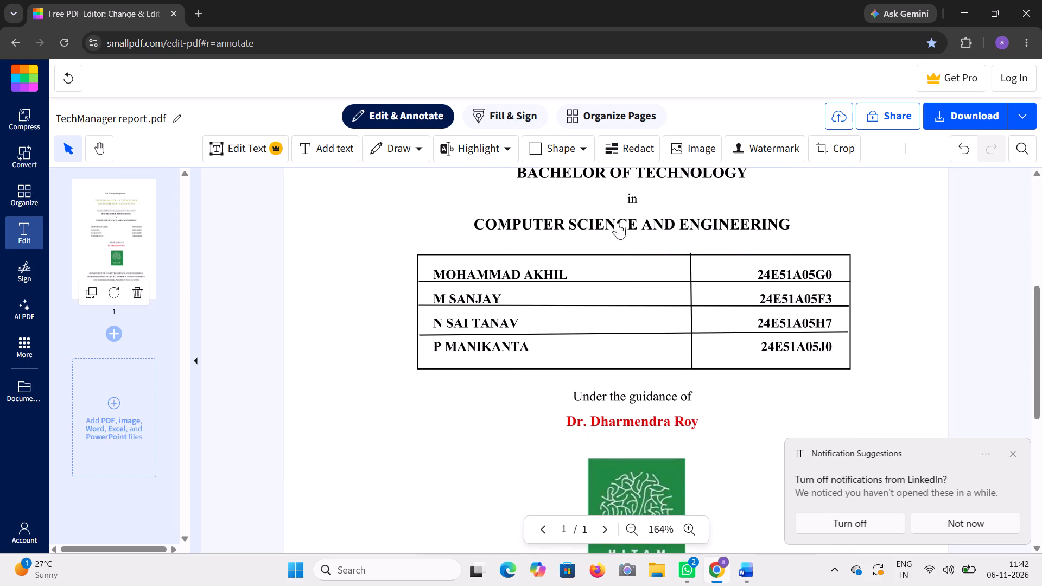
pyautogui.click(961, 116)
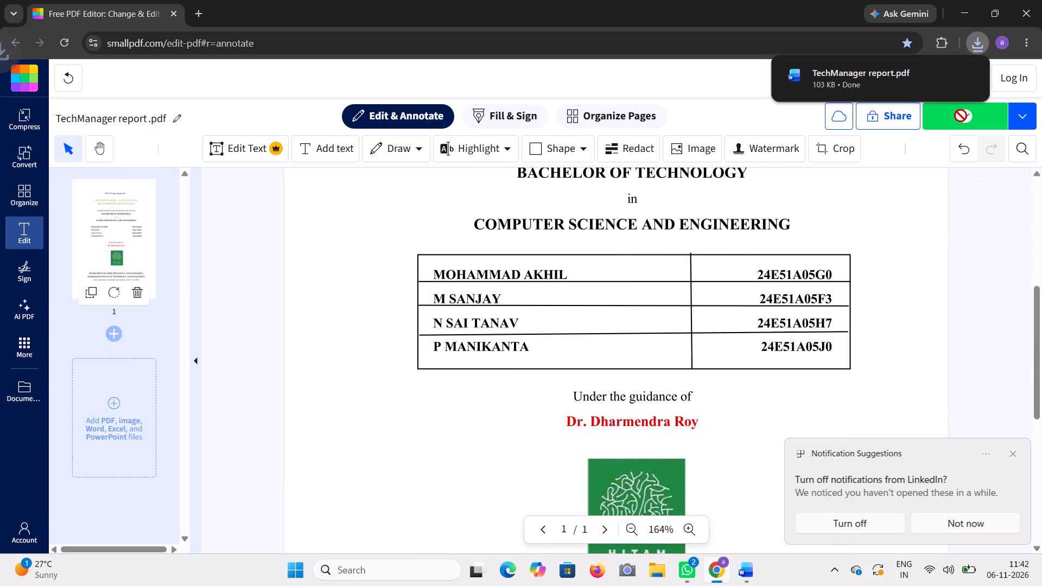
# In File Explorer, copy the newly downloaded TechManager report PDF from the Downloads folder and minimise the window.
pyautogui.click(656, 564)
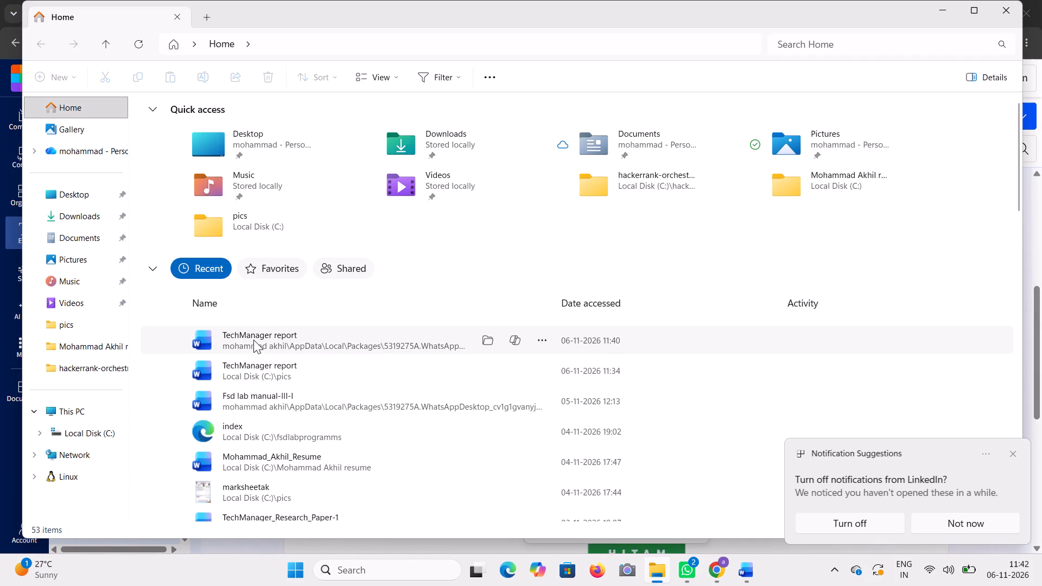
pyautogui.click(71, 219)
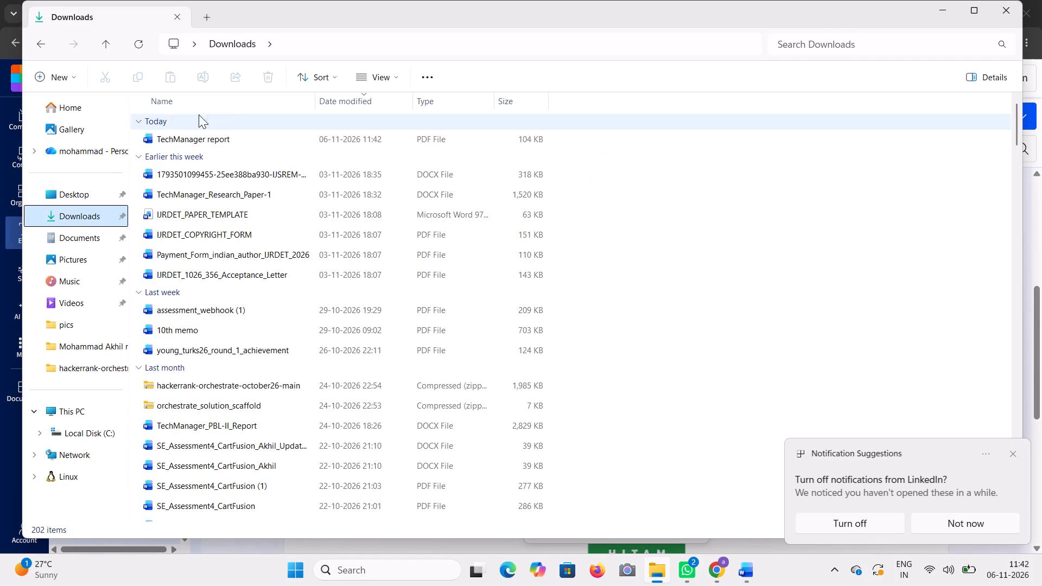
pyautogui.click(194, 142)
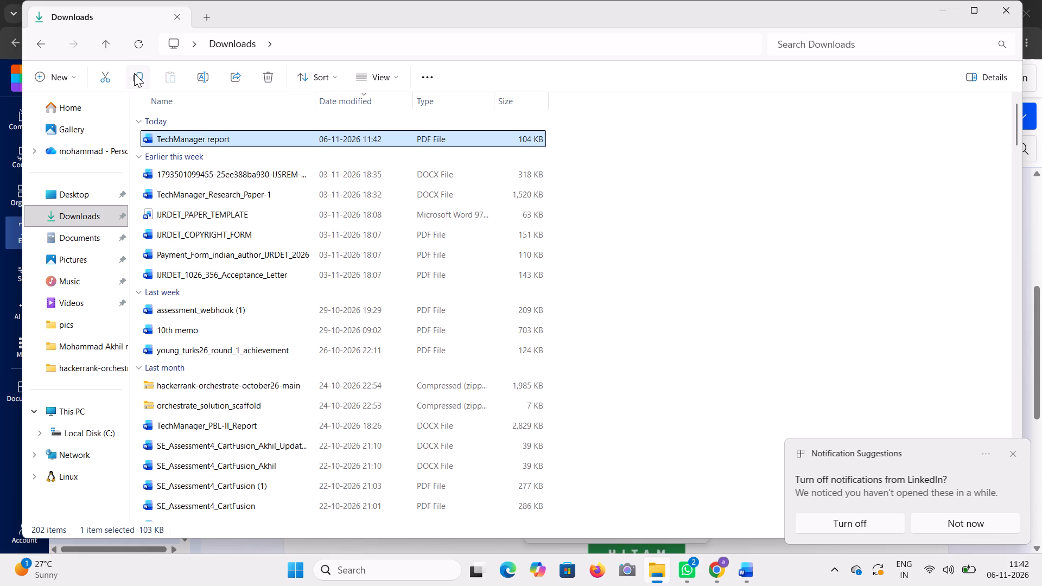
pyautogui.click(134, 73)
pyautogui.click(946, 4)
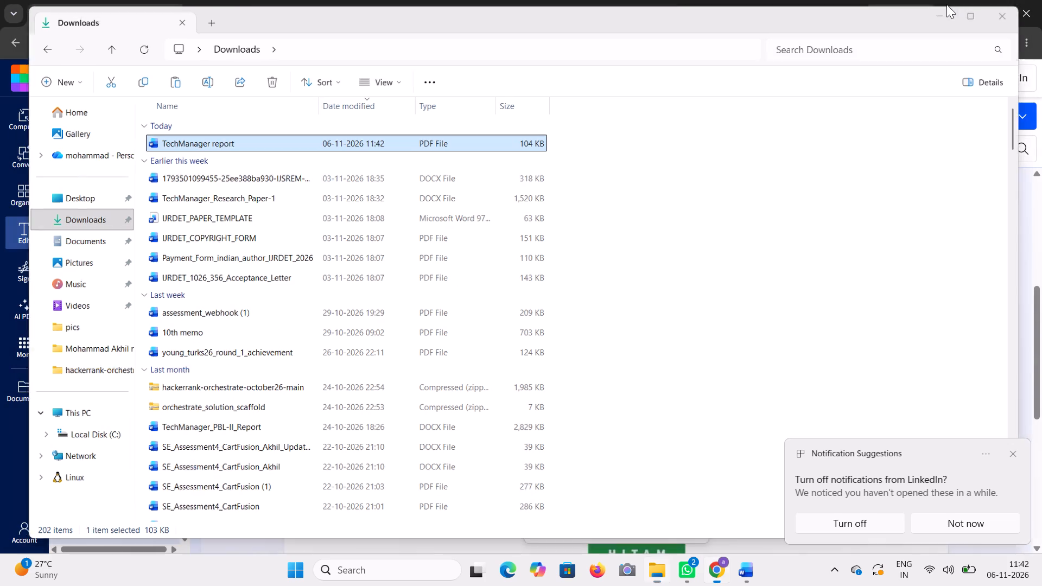
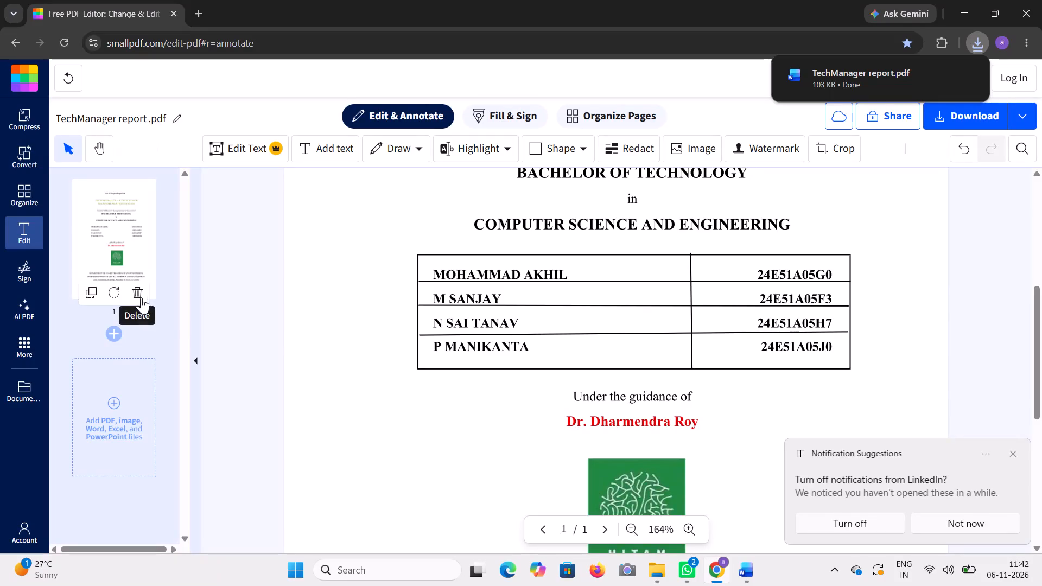
# Remove the remaining title page from the editor and load the TechManager report stored in the 2026-45 folder.
pyautogui.click(138, 295)
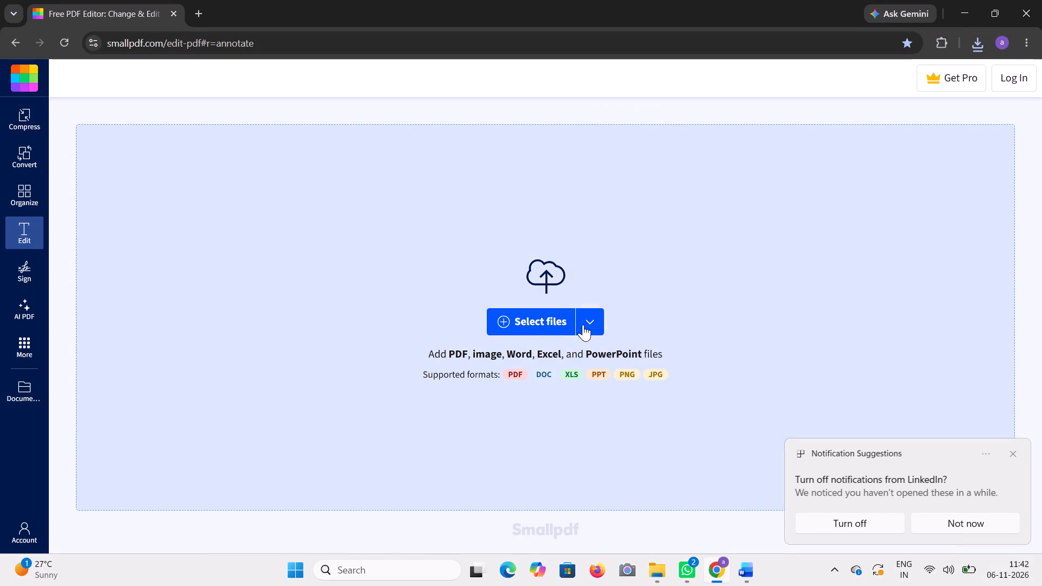
pyautogui.click(539, 330)
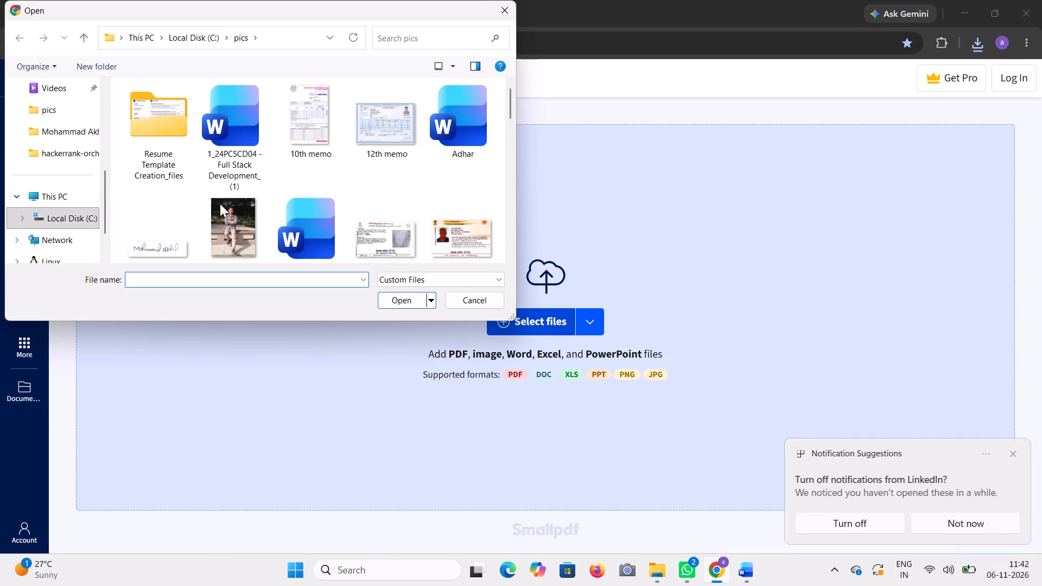
pyautogui.scroll(5, 65, 134)
pyautogui.click(63, 84)
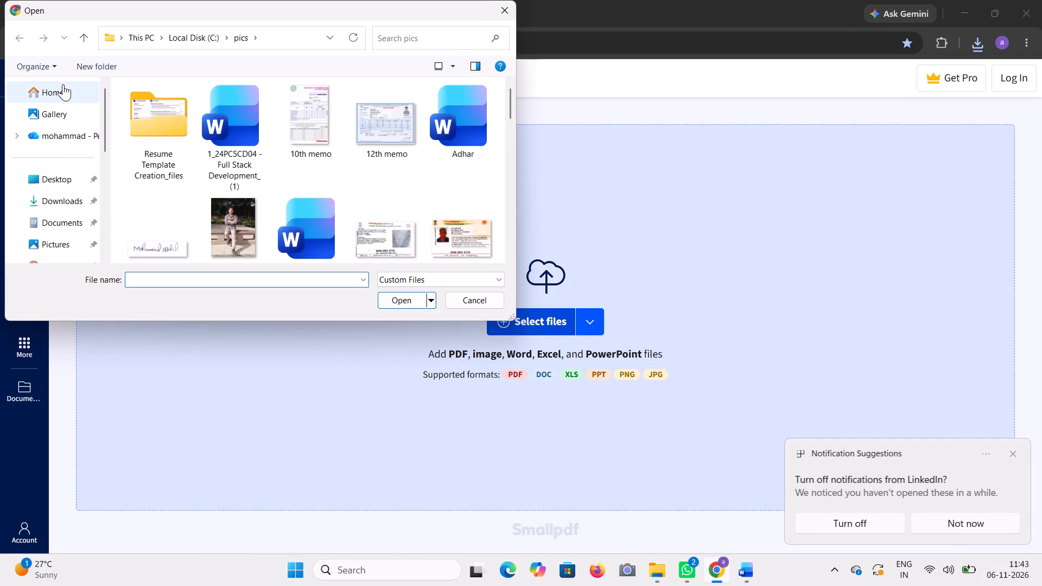
pyautogui.scroll(-1, 294, 205)
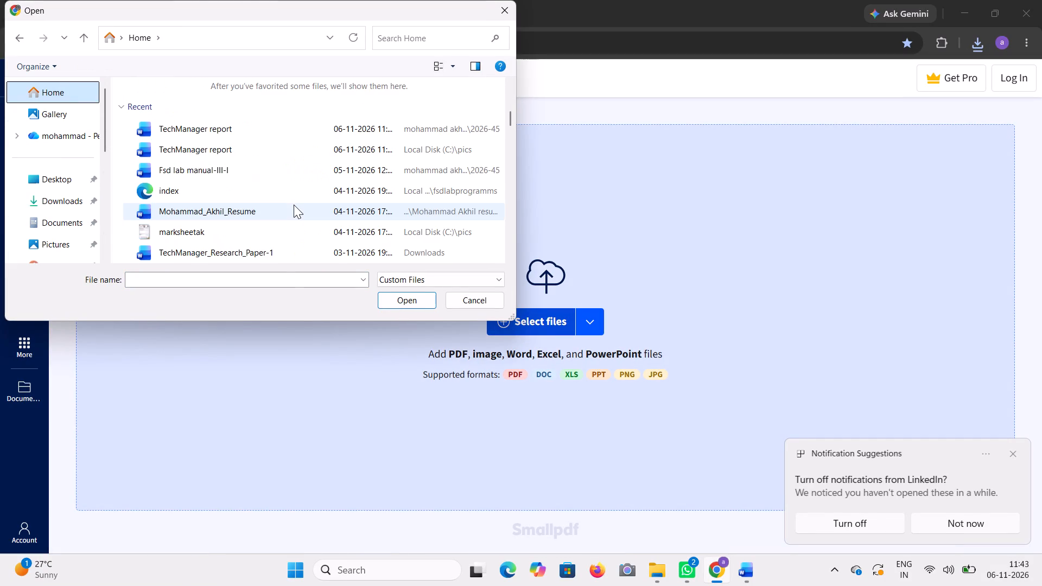
pyautogui.scroll(-1, 294, 205)
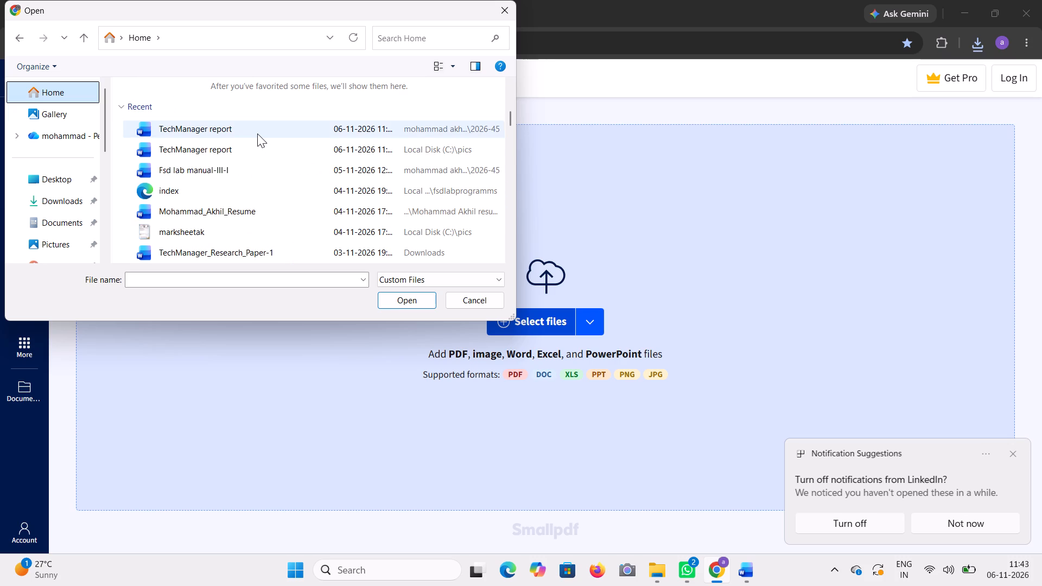
pyautogui.click(257, 133)
pyautogui.click(399, 296)
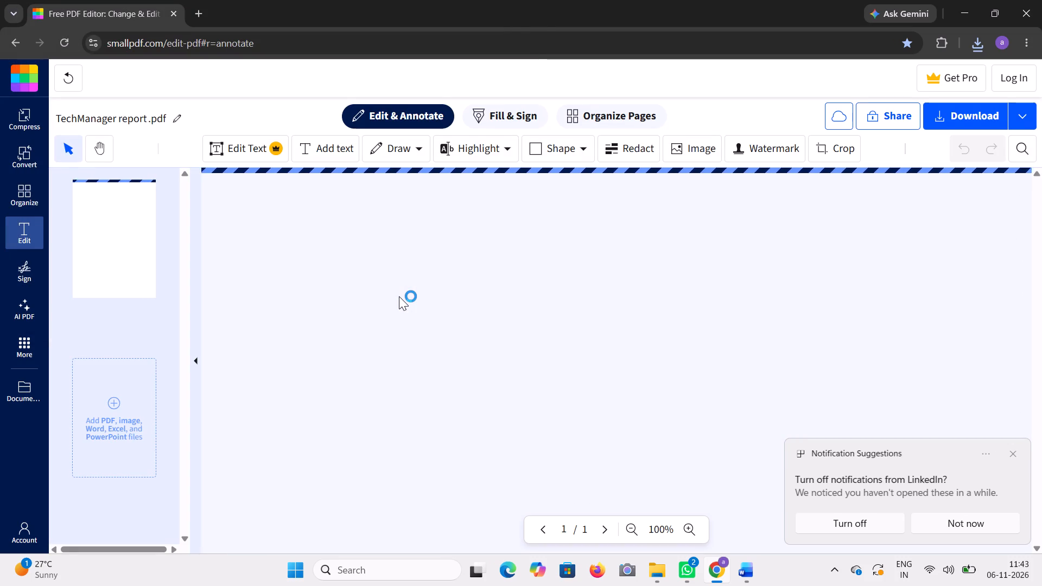
pyautogui.click(1012, 459)
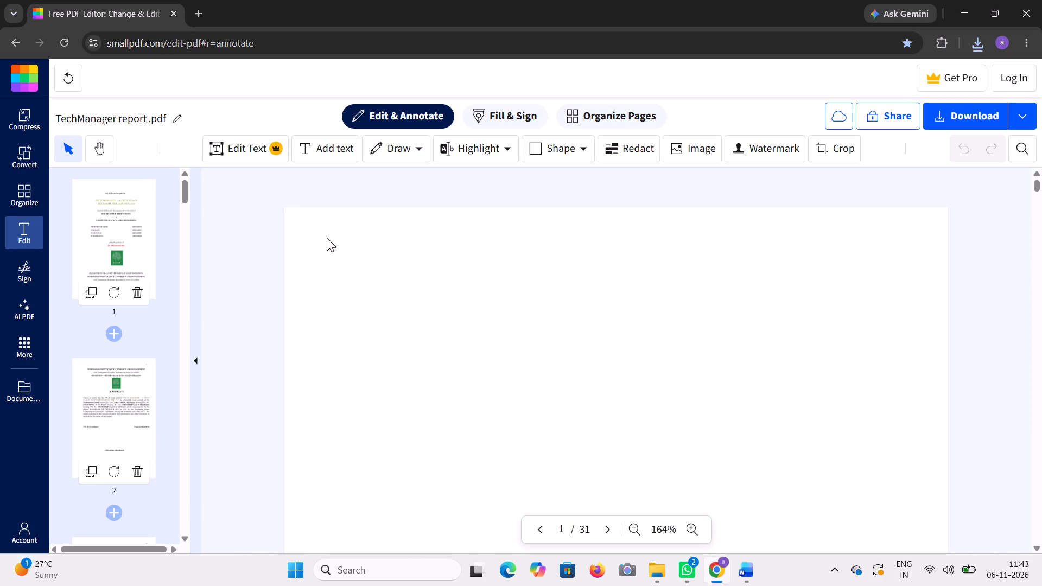
# Delete the title page from the newly loaded report.
pyautogui.click(141, 289)
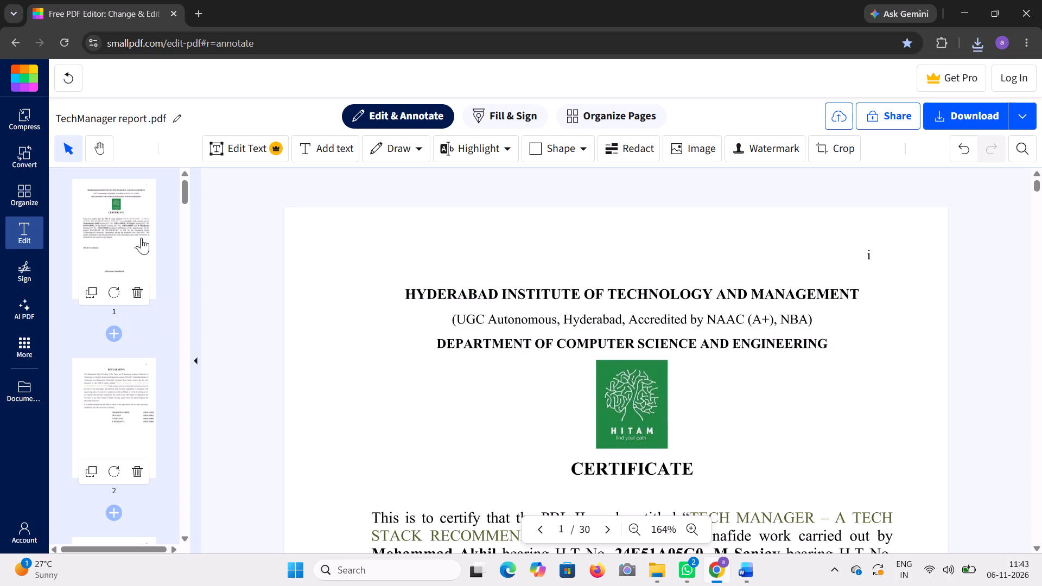
# Cover the page number "i" on the certificate page with a small white rectangle that has no outline colour.
pyautogui.click(117, 405)
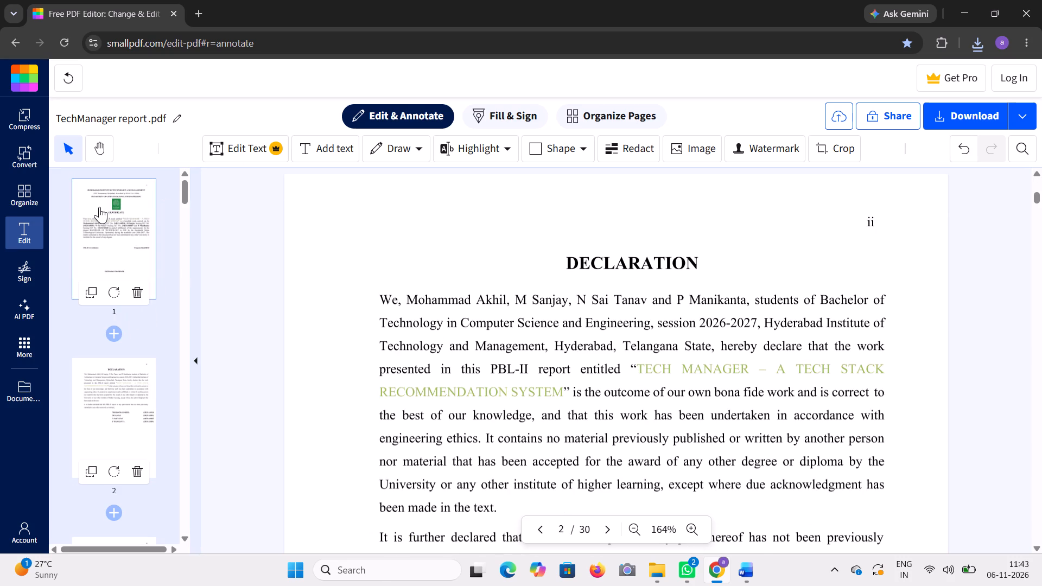
pyautogui.click(102, 205)
pyautogui.click(532, 149)
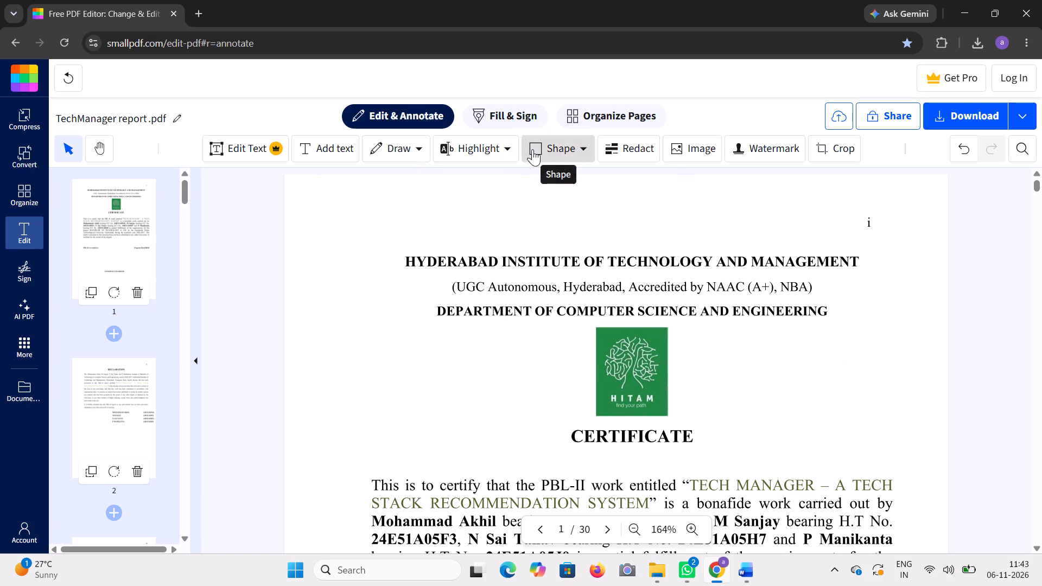
pyautogui.click(550, 178)
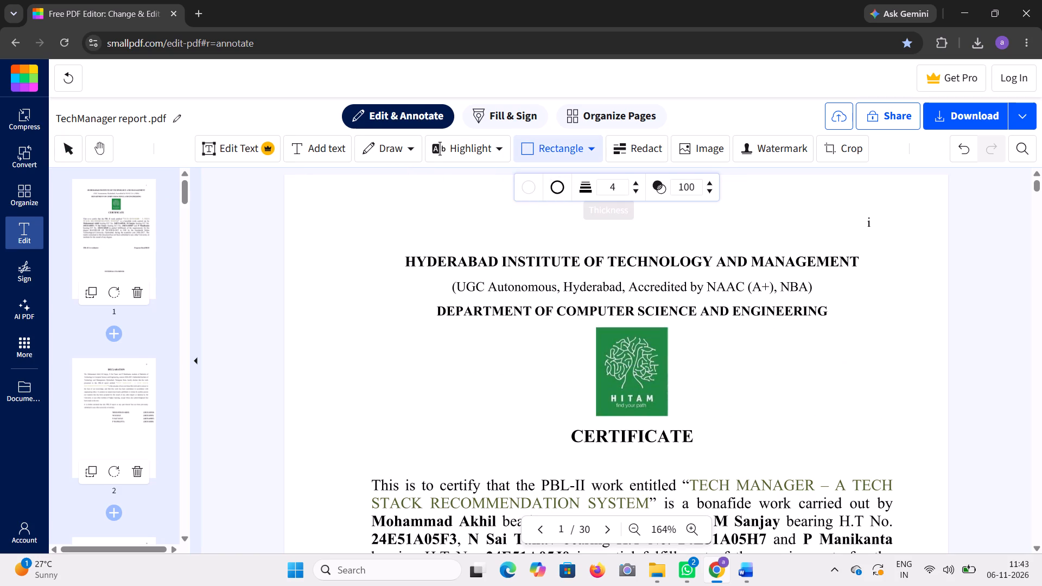
pyautogui.moveTo(855, 213); pyautogui.dragTo(885, 237)
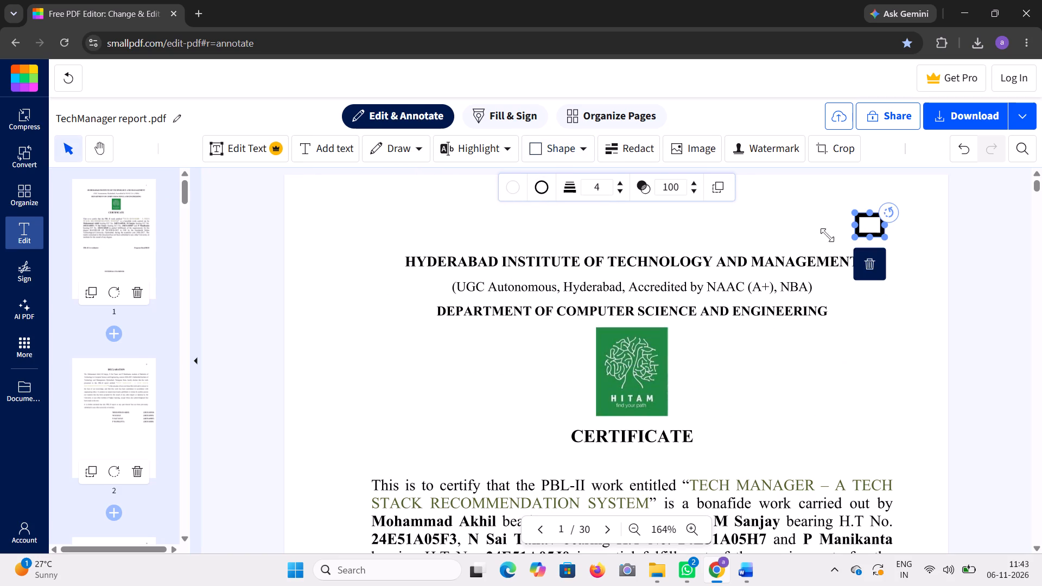
pyautogui.click(539, 187)
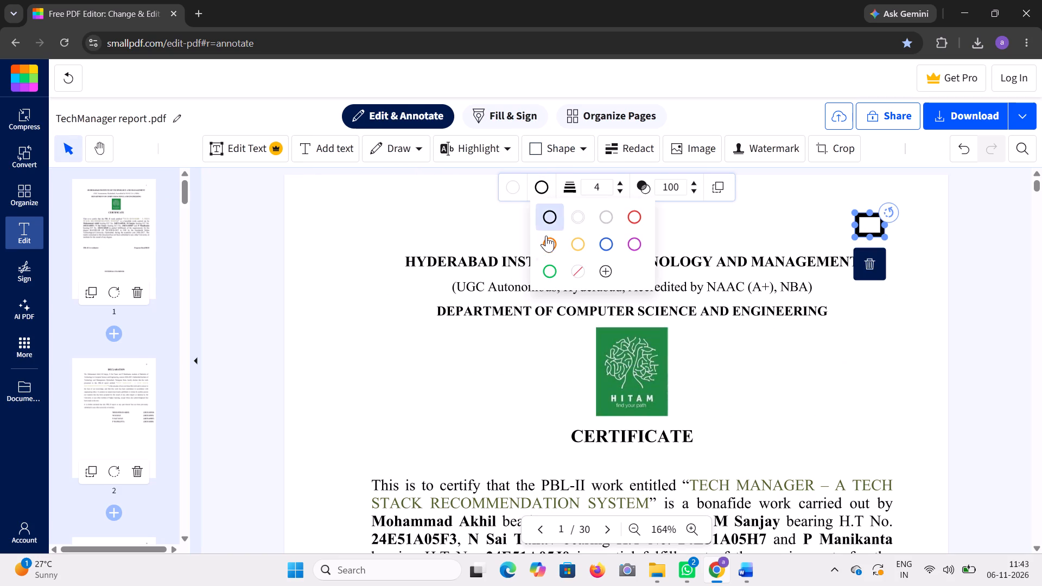
pyautogui.click(579, 274)
pyautogui.click(388, 226)
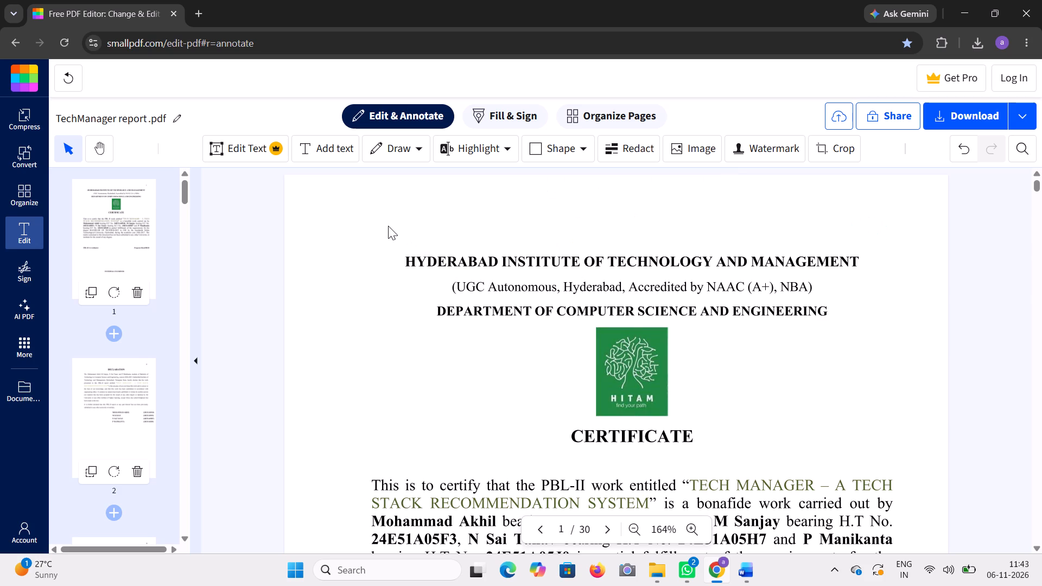
# Cover the page number "ii" on the declaration page with a small white borderless rectangle.
pyautogui.scroll(-6, 388, 226)
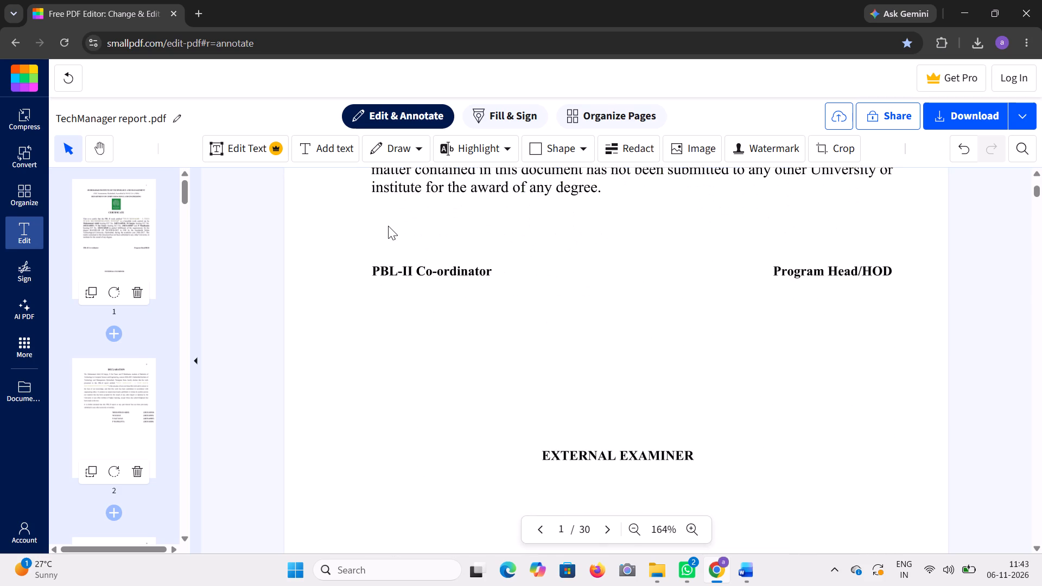
pyautogui.scroll(-1, 388, 226)
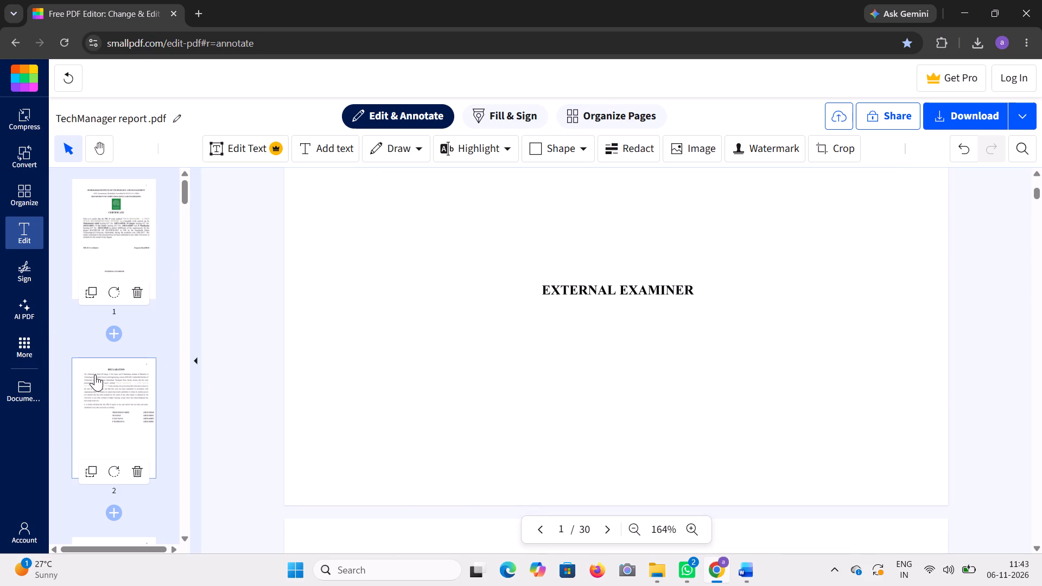
pyautogui.click(95, 374)
pyautogui.click(546, 138)
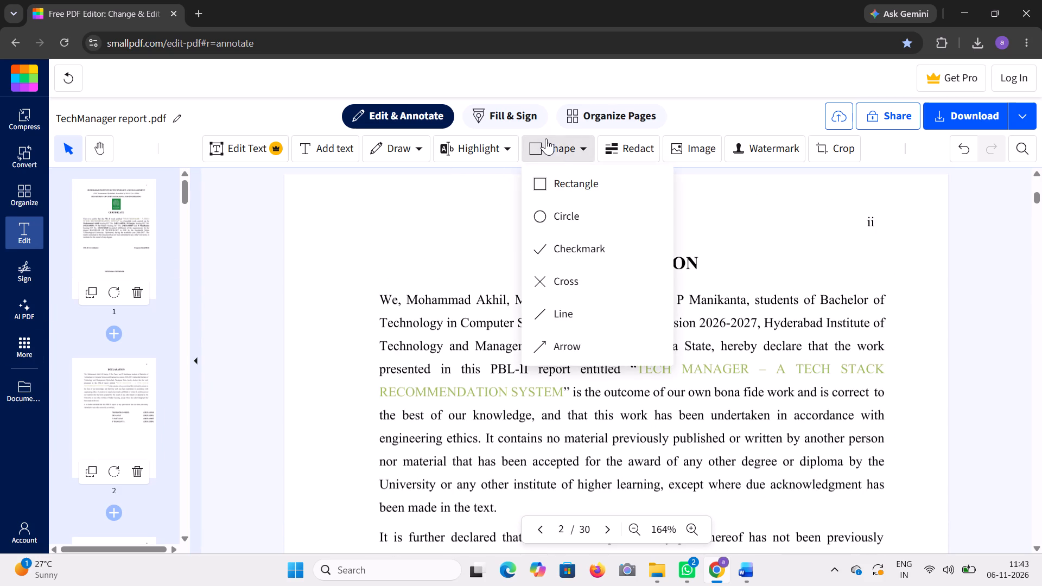
pyautogui.click(549, 180)
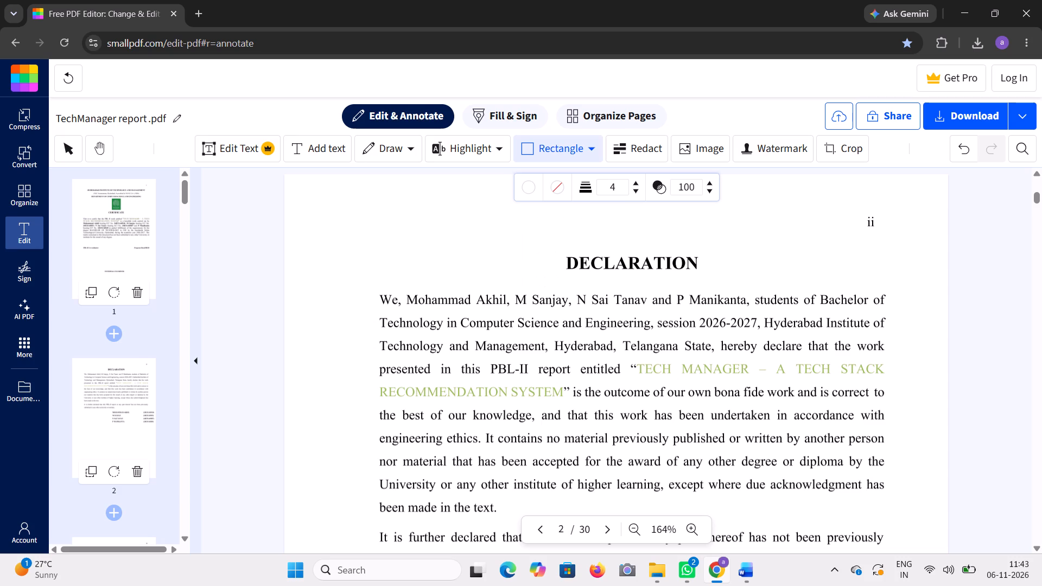
pyautogui.moveTo(856, 212); pyautogui.dragTo(885, 238)
pyautogui.click(794, 230)
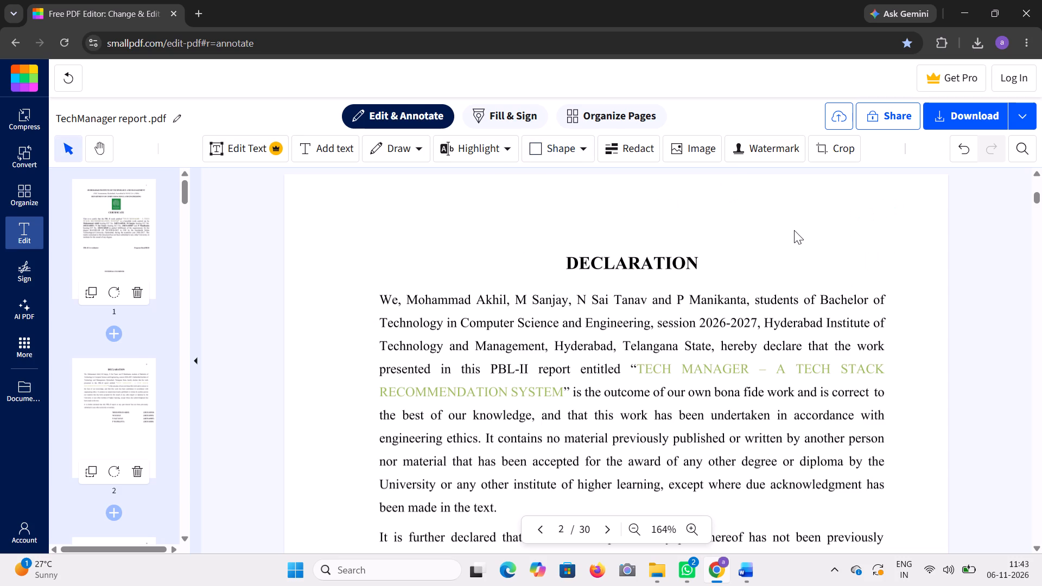
# Starting from the nearly blank last page, delete pages 30 back to 24, removing everything after the Chapter 4 conclusion.
pyautogui.scroll(-4, 631, 354)
pyautogui.scroll(1, 631, 354)
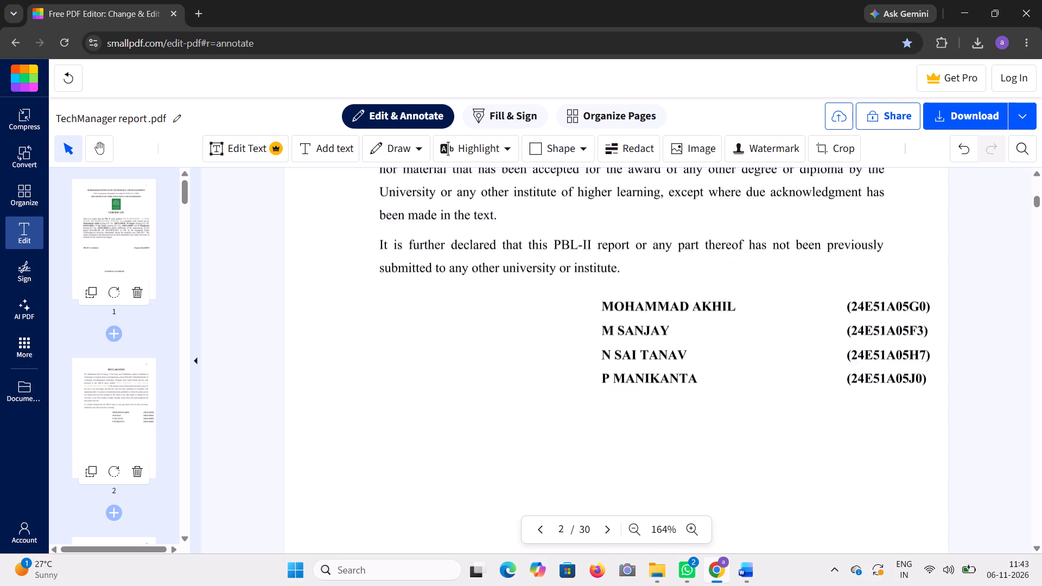
pyautogui.scroll(4, 631, 354)
pyautogui.scroll(-1, 631, 354)
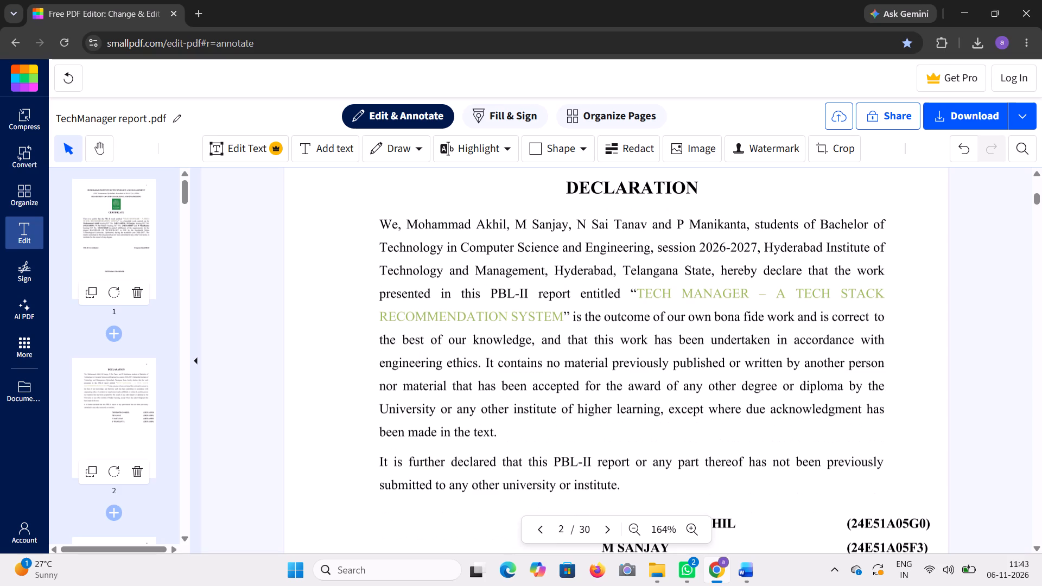
pyautogui.scroll(-20, 101, 425)
pyautogui.scroll(-5, 101, 425)
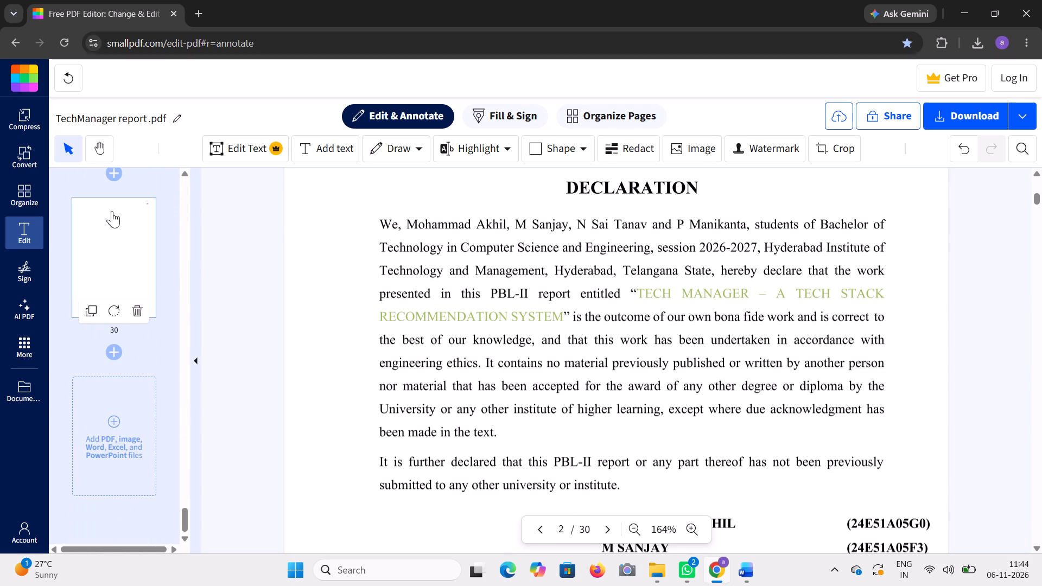
pyautogui.click(112, 211)
pyautogui.click(141, 307)
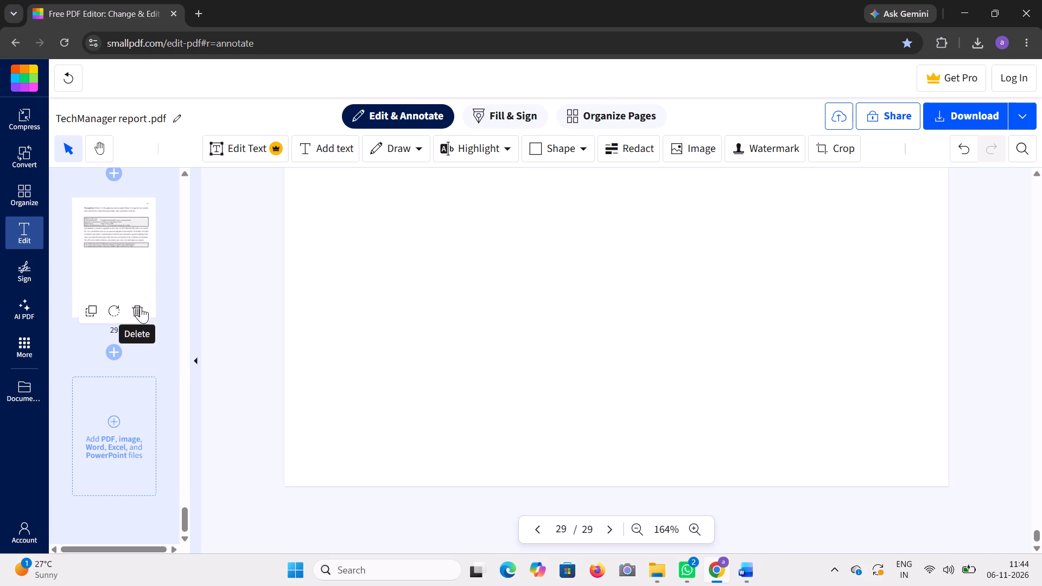
pyautogui.click(141, 307)
pyautogui.click(141, 307)
pyautogui.click(141, 307)
pyautogui.click(141, 307)
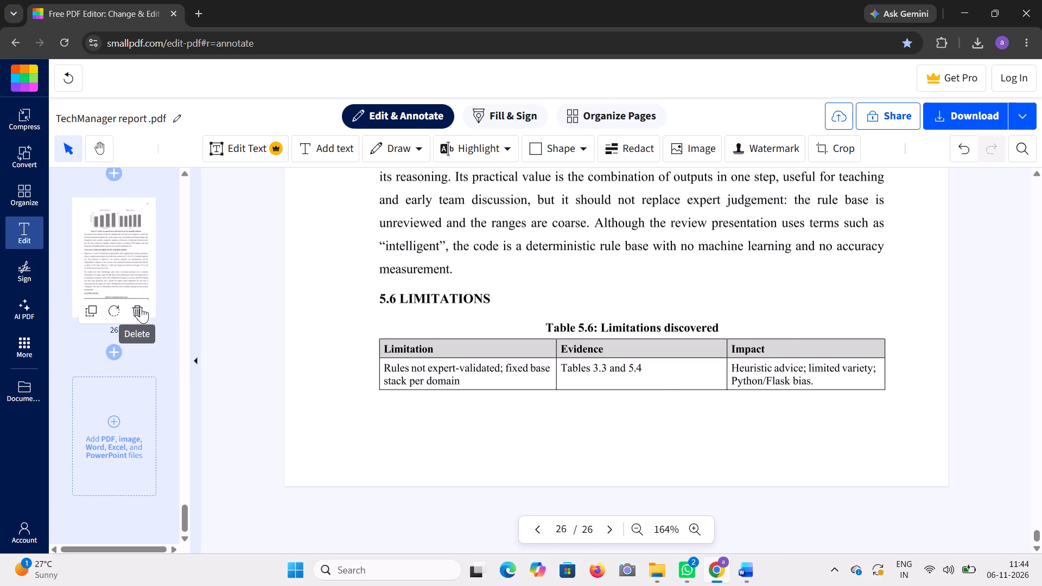
pyautogui.click(141, 307)
pyautogui.click(141, 307)
# Delete pages 23 back to 17, from the Chapter 4 conclusion page to the page following the architecture figures.
pyautogui.click(141, 307)
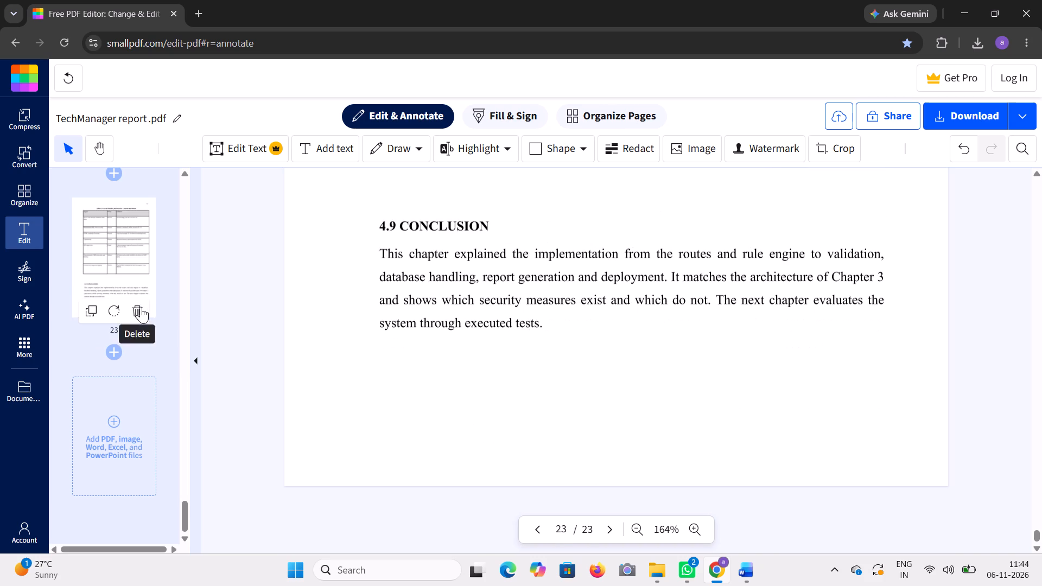
pyautogui.click(141, 307)
pyautogui.click(141, 307)
pyautogui.click(141, 307)
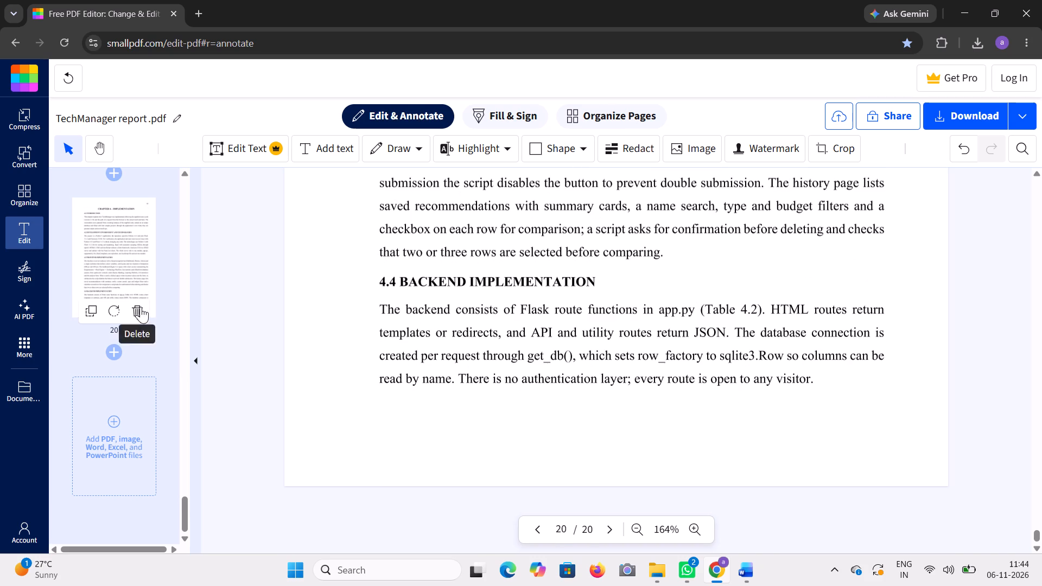
pyautogui.click(141, 307)
pyautogui.click(141, 307)
pyautogui.click(141, 307)
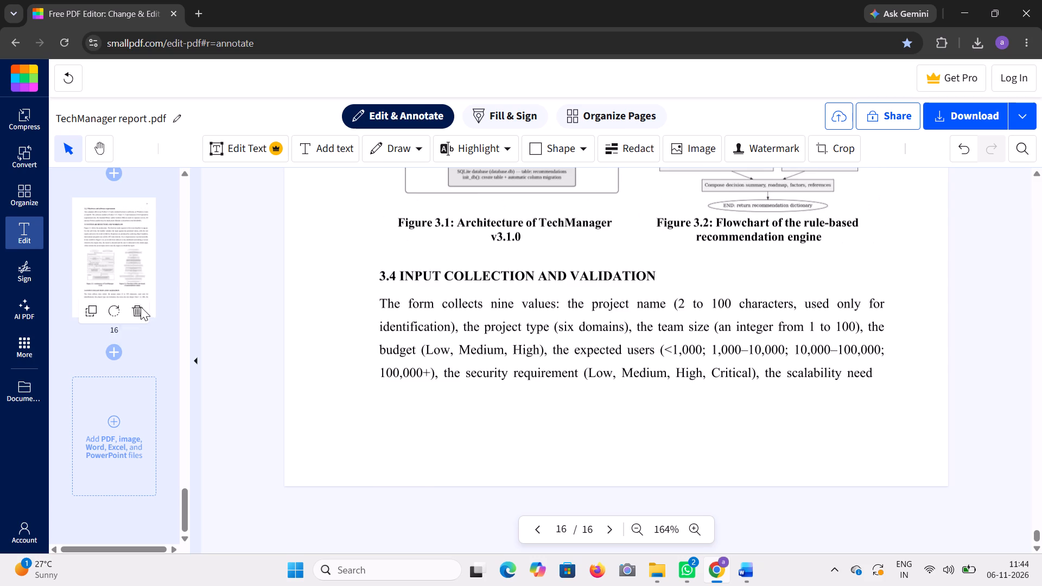
# Delete pages 16 back to 11, removing the remaining chapter pages through the Chapter 1 introduction.
pyautogui.click(141, 307)
pyautogui.click(141, 307)
pyautogui.click(141, 307)
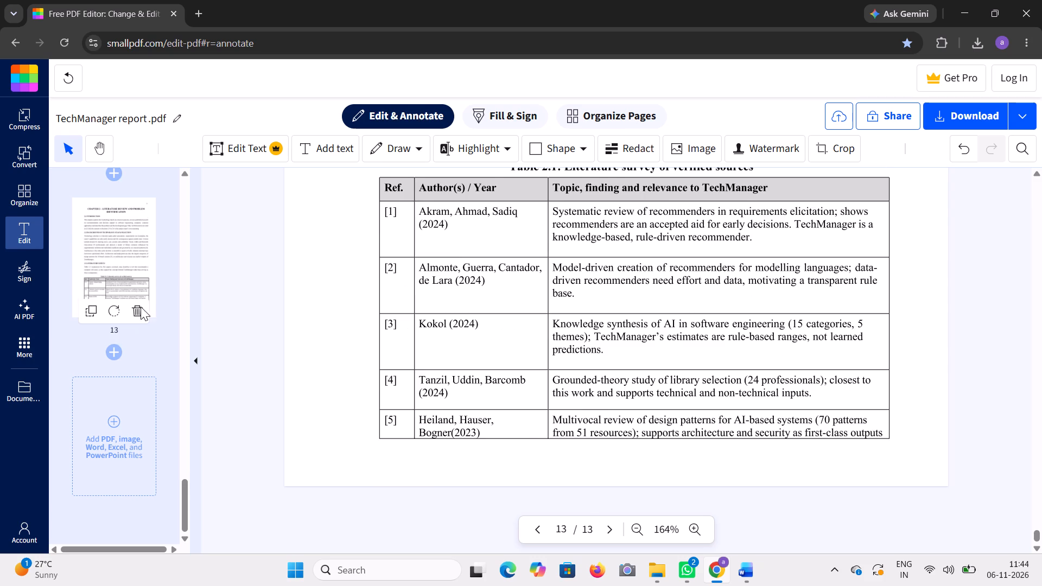
pyautogui.click(141, 307)
pyautogui.click(141, 307)
pyautogui.click(141, 307)
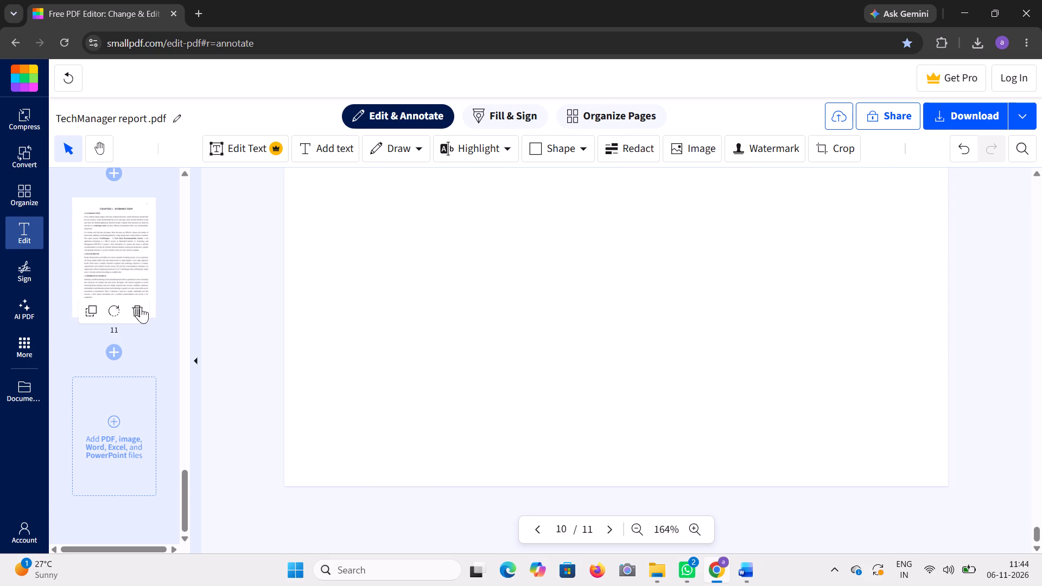
pyautogui.click(141, 307)
pyautogui.click(130, 267)
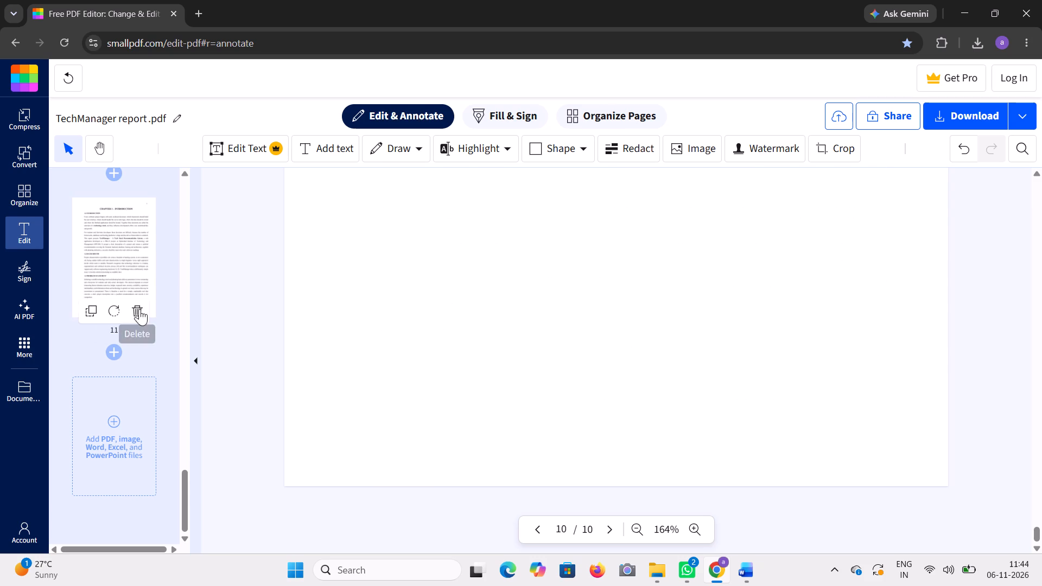
pyautogui.scroll(4, 344, 399)
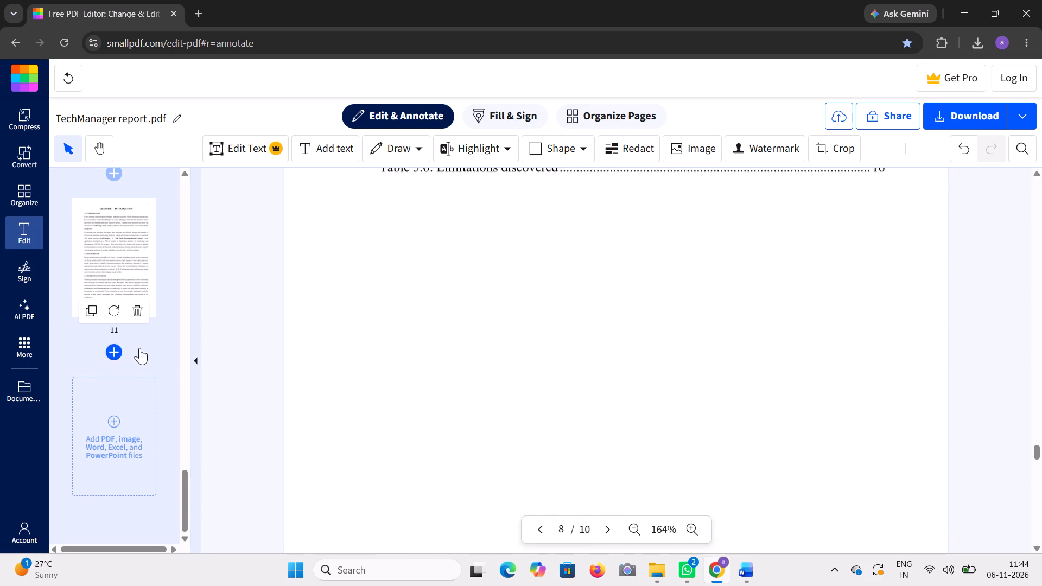
pyautogui.click(133, 206)
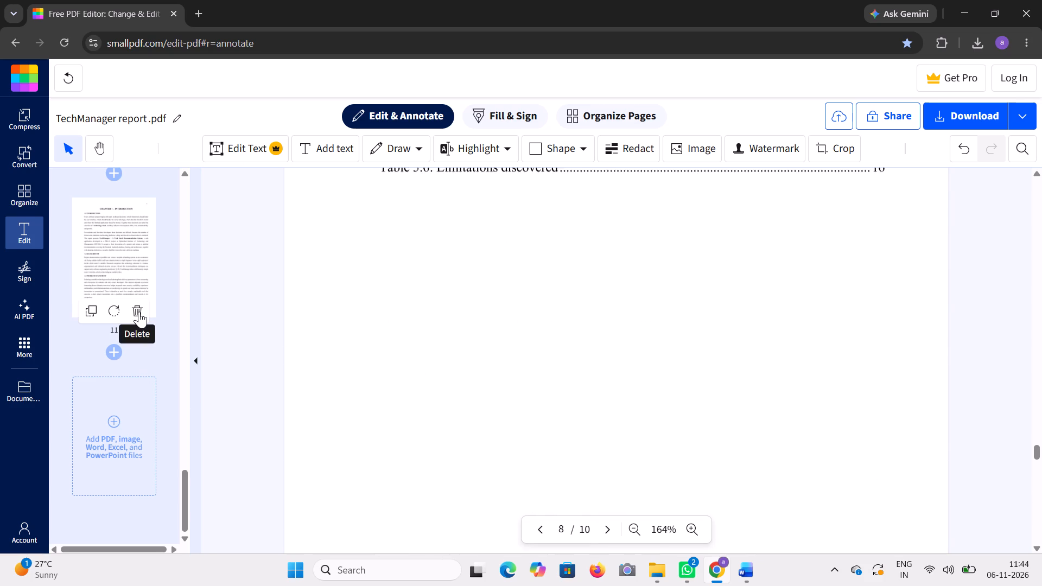
pyautogui.click(139, 311)
# Delete the remaining front-matter pages 10 back to 4, from the lists of symbols and abbreviations through the Abstract.
pyautogui.scroll(5, 139, 311)
pyautogui.click(121, 299)
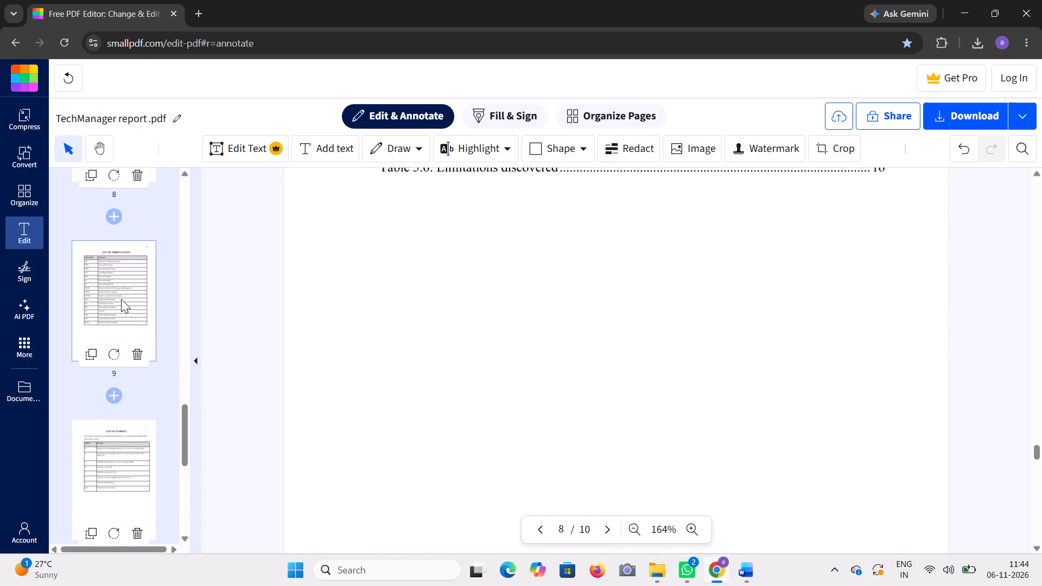
pyautogui.click(138, 356)
pyautogui.click(138, 356)
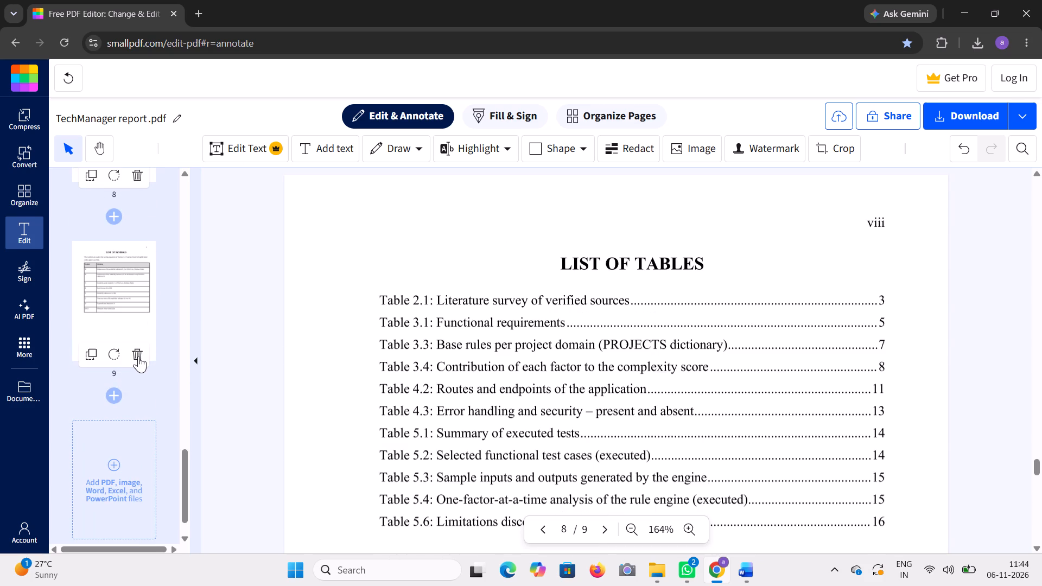
pyautogui.click(139, 309)
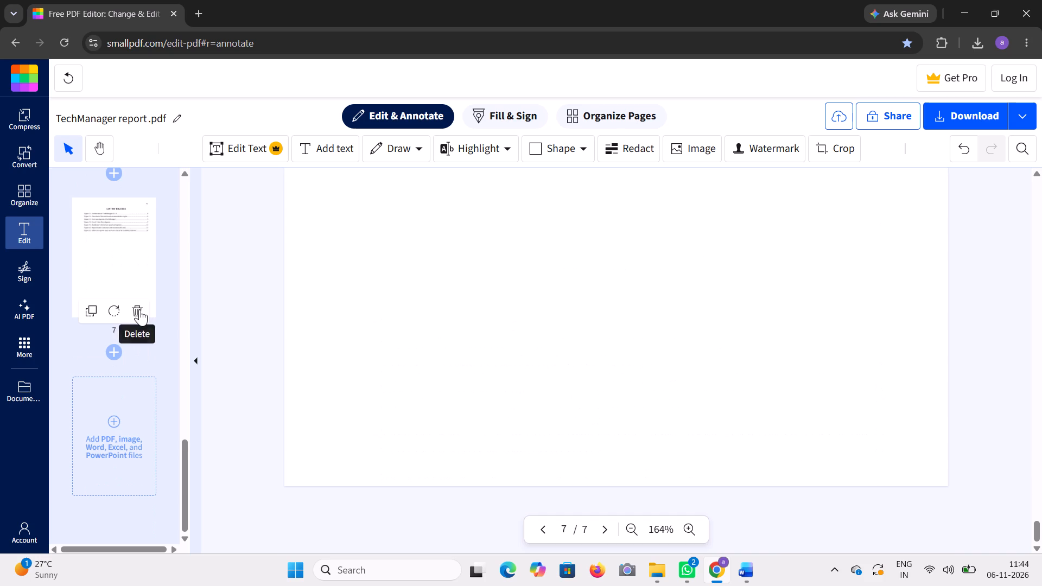
pyautogui.click(139, 309)
pyautogui.click(139, 309)
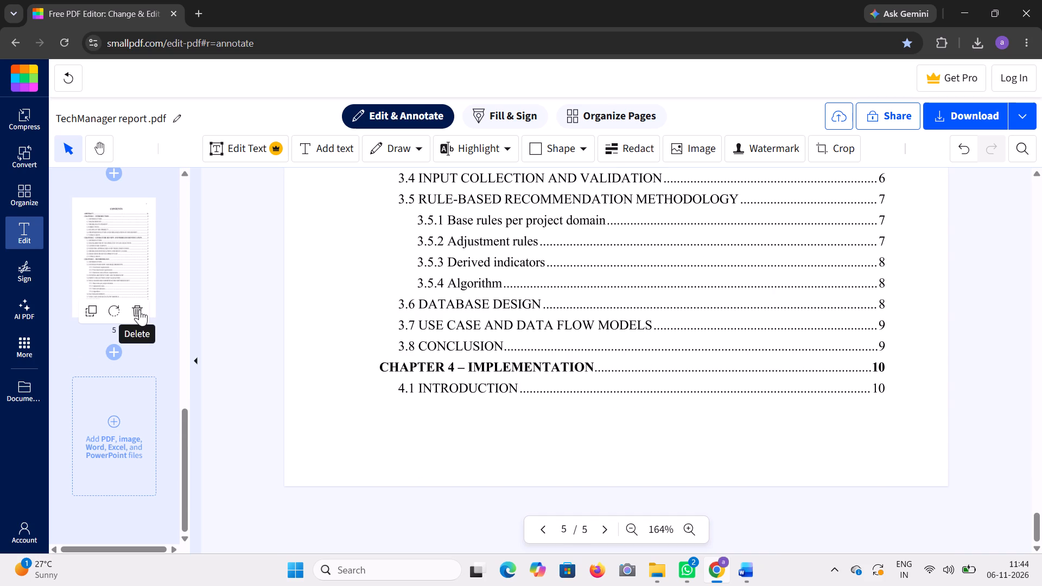
pyautogui.click(139, 309)
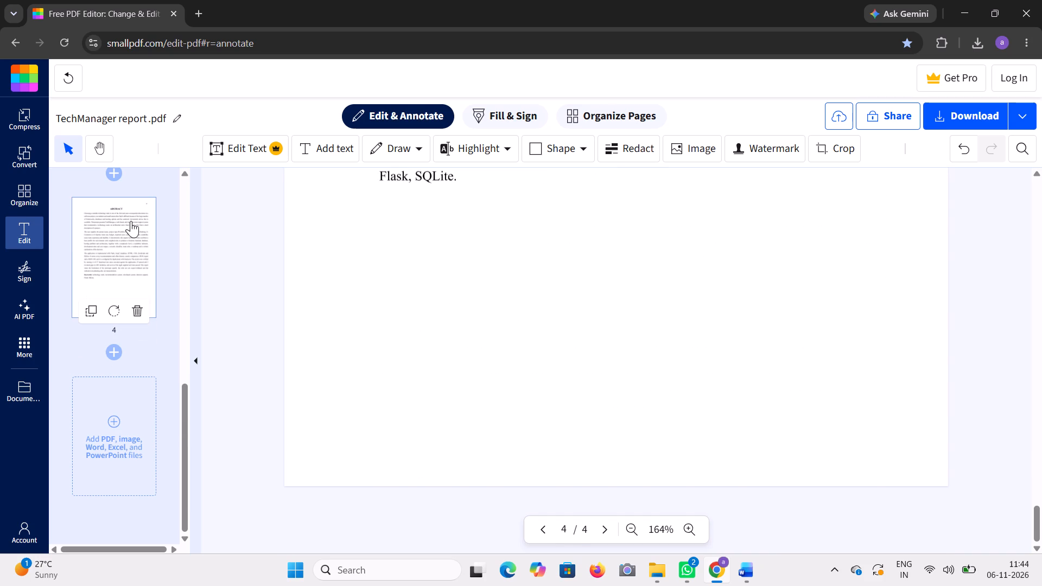
pyautogui.click(131, 221)
pyautogui.scroll(2, 131, 221)
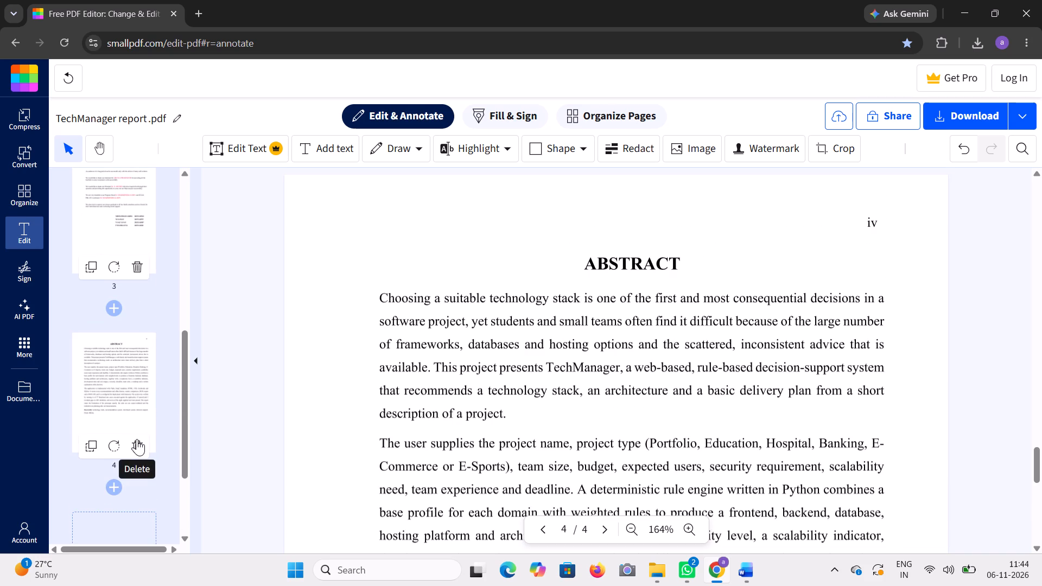
pyautogui.click(137, 439)
# Cover the page number "iii" on the Acknowledgement page with a small white borderless rectangle.
pyautogui.click(129, 260)
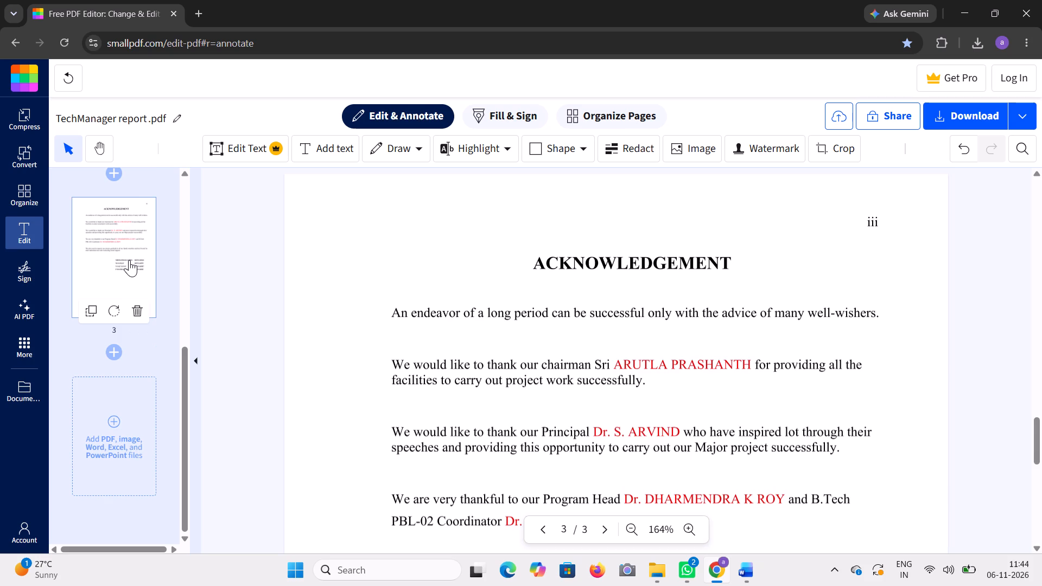
pyautogui.scroll(4, 129, 260)
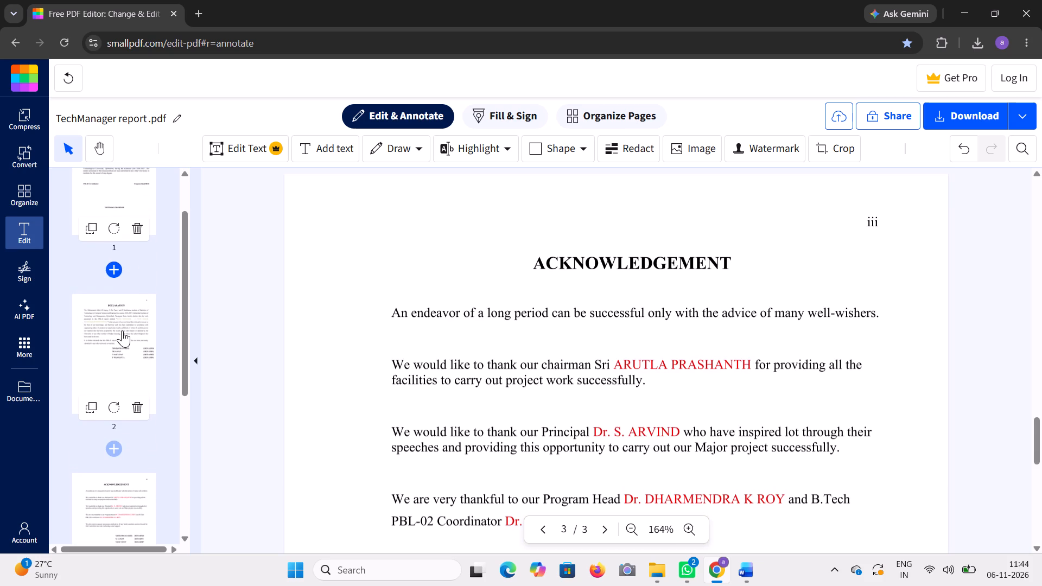
pyautogui.click(122, 330)
pyautogui.click(135, 187)
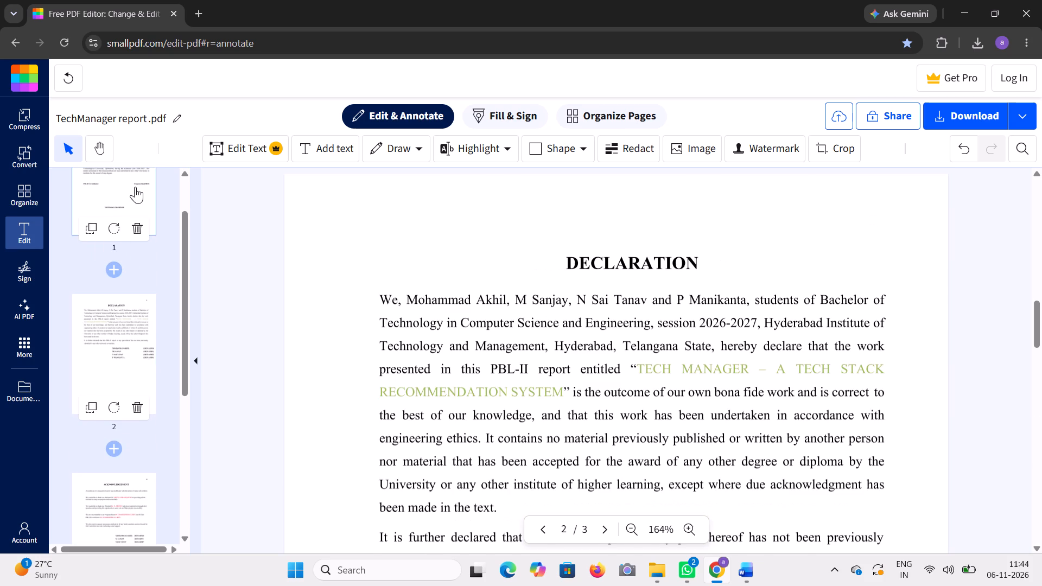
pyautogui.scroll(-1, 162, 397)
pyautogui.click(108, 414)
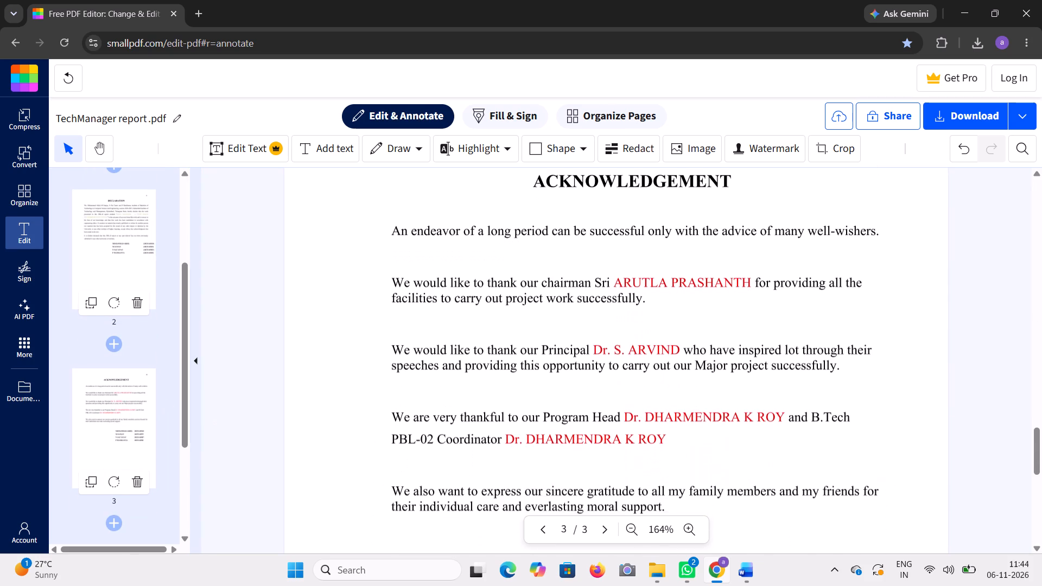
pyautogui.click(552, 156)
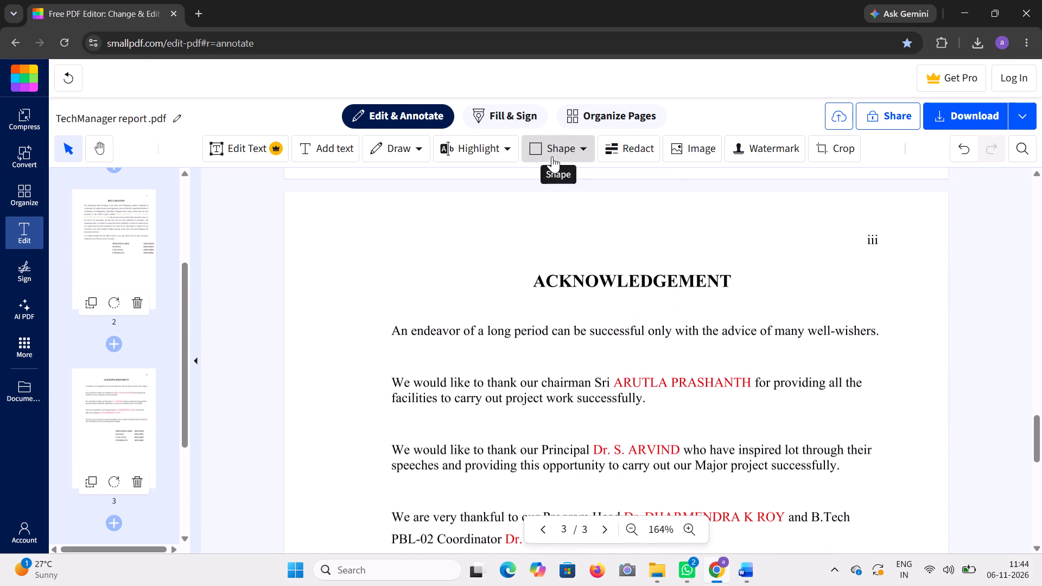
pyautogui.click(570, 192)
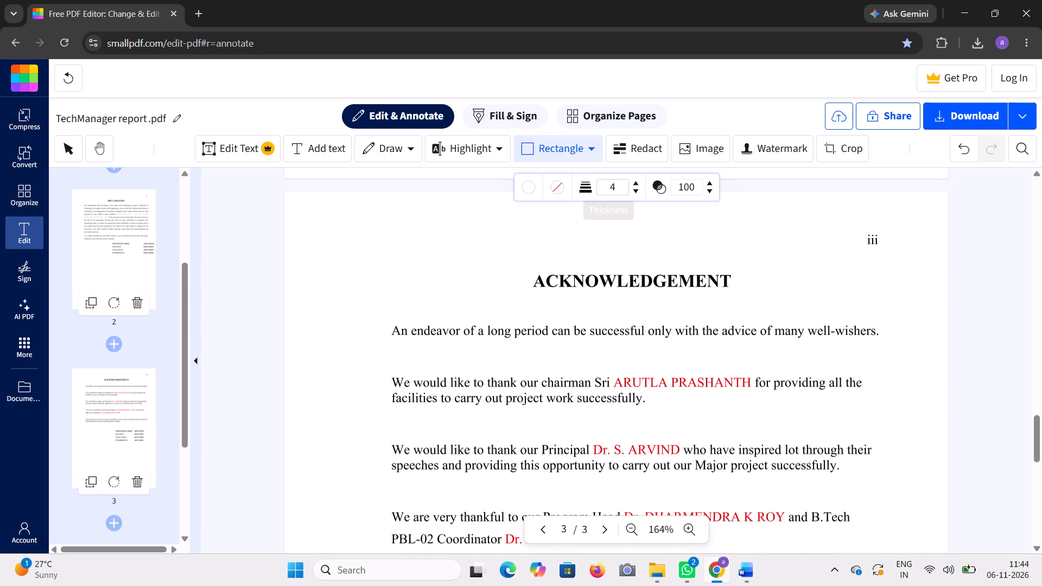
pyautogui.moveTo(853, 230); pyautogui.dragTo(900, 258)
pyautogui.click(986, 243)
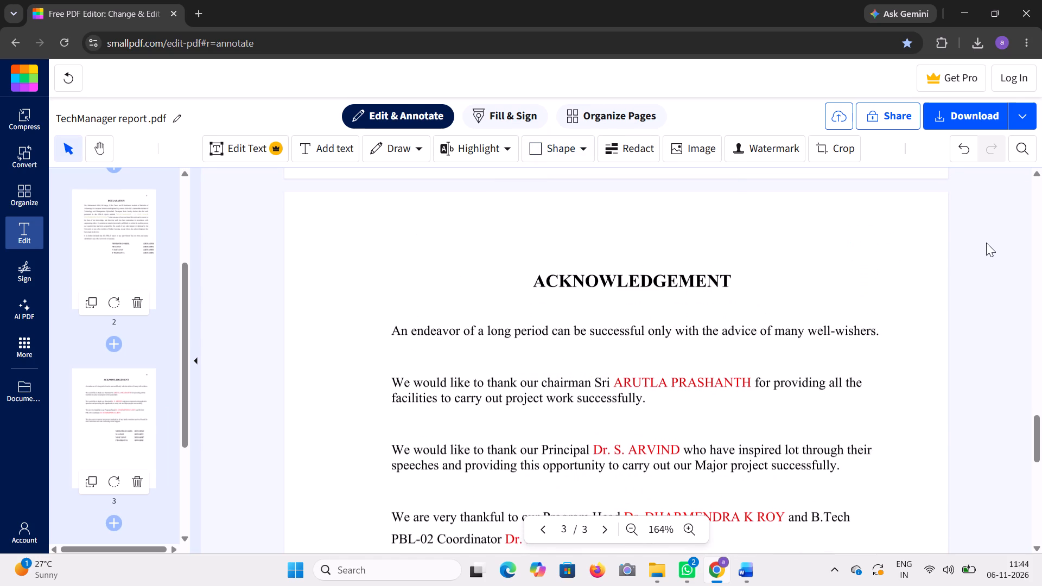
# Check the certificate, declaration and acknowledgement pages and download the edited TechManager report PDF.
pyautogui.scroll(-1, 134, 444)
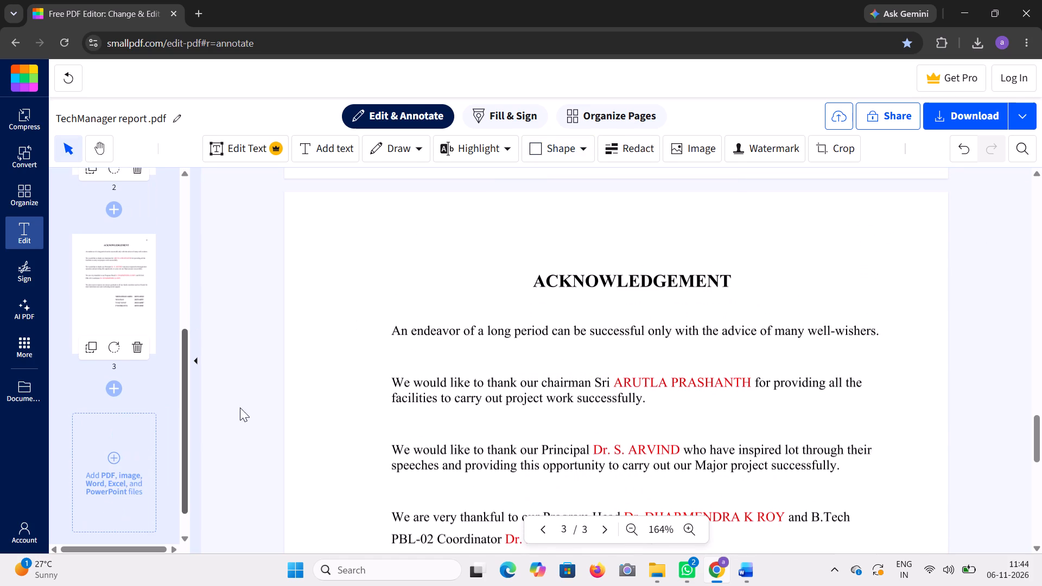
pyautogui.scroll(-5, 382, 409)
pyautogui.scroll(4, 382, 409)
pyautogui.scroll(-6, 382, 409)
pyautogui.scroll(2, 382, 409)
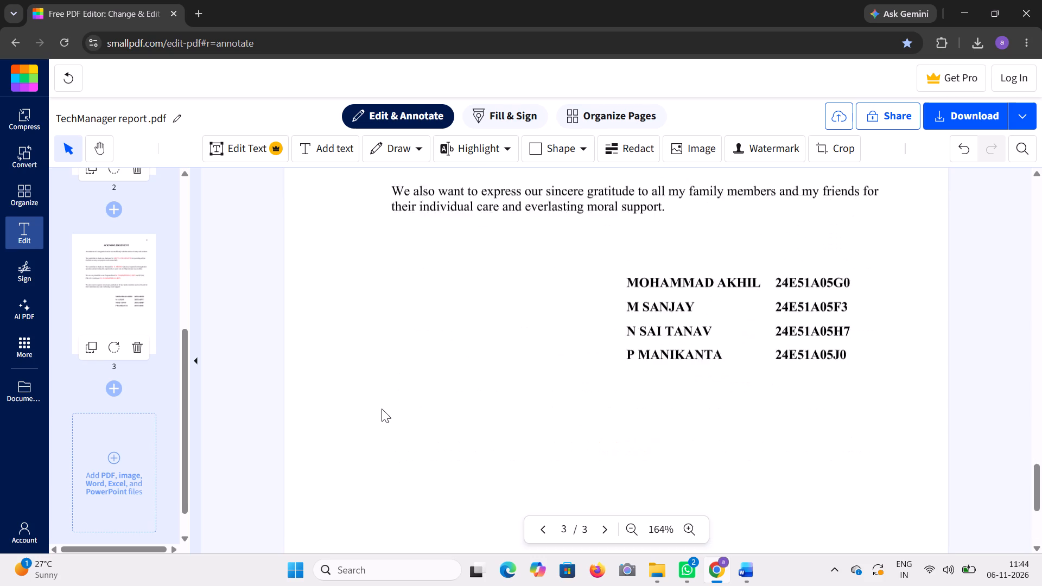
pyautogui.scroll(8, 382, 409)
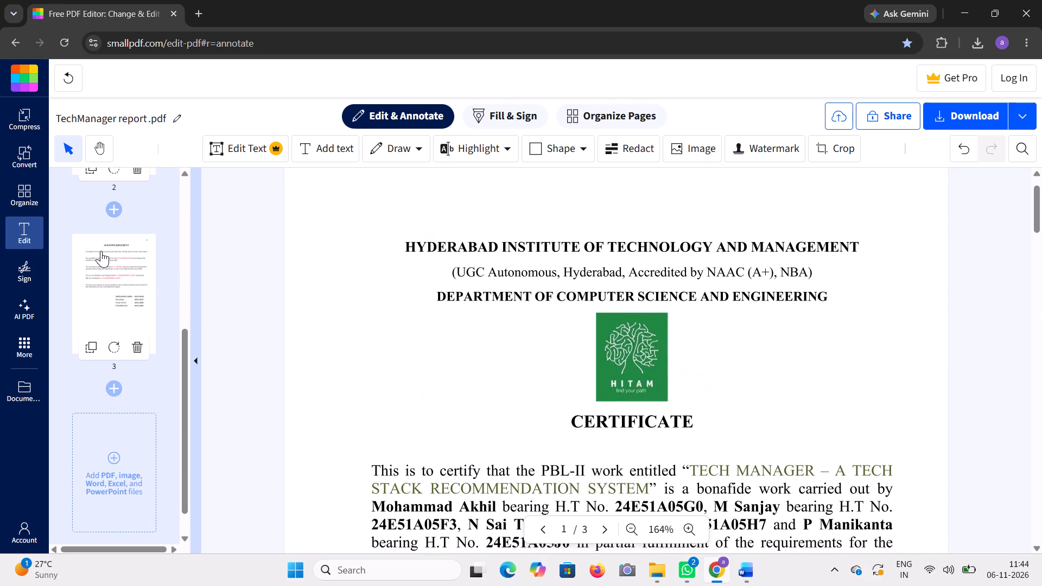
pyautogui.scroll(-1, 406, 282)
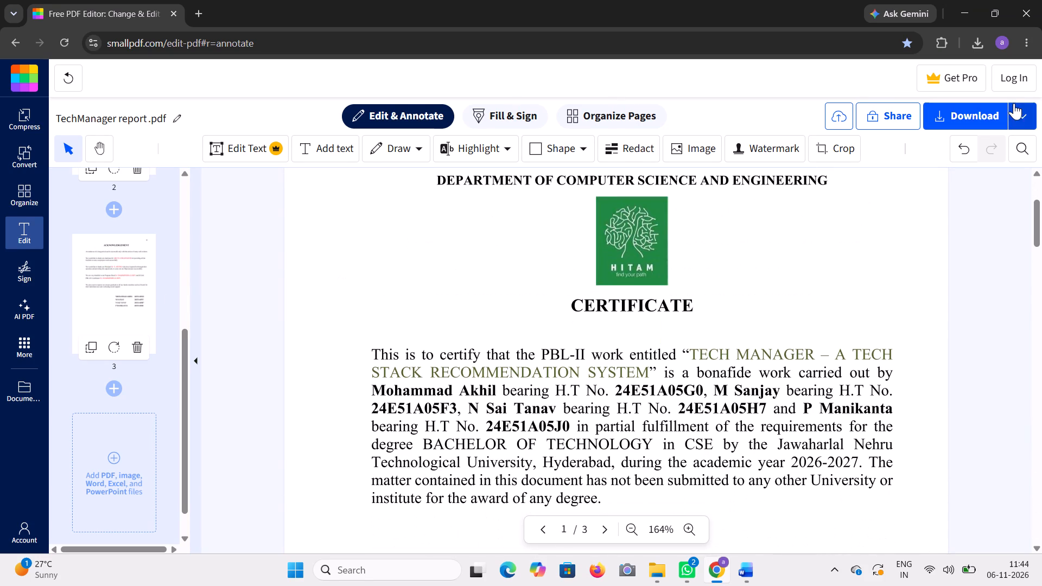
pyautogui.click(979, 111)
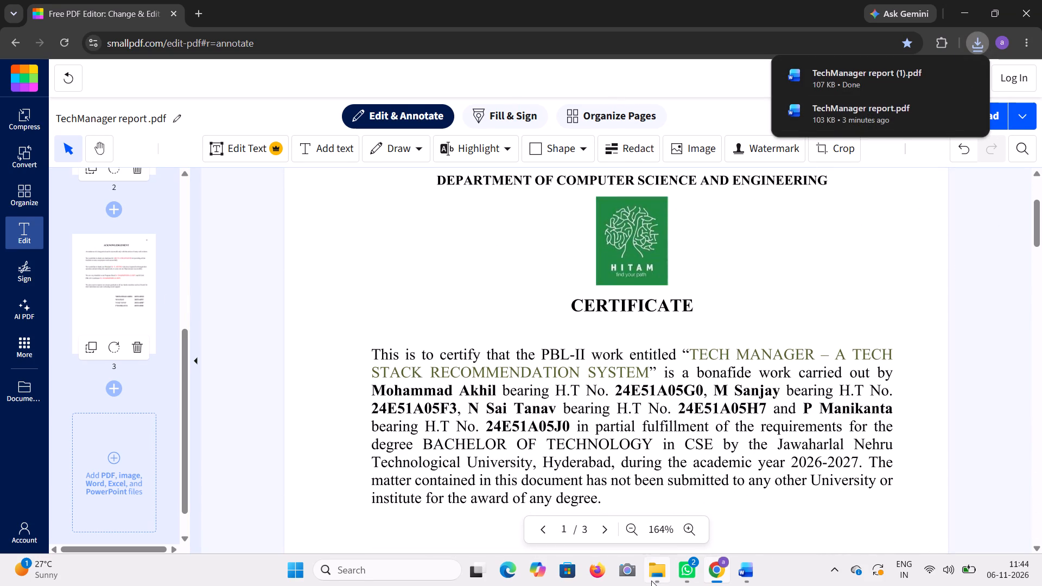
# Switch to File Explorer, refresh the Downloads folder and copy the "TechManager report (1)" PDF.
pyautogui.click(651, 581)
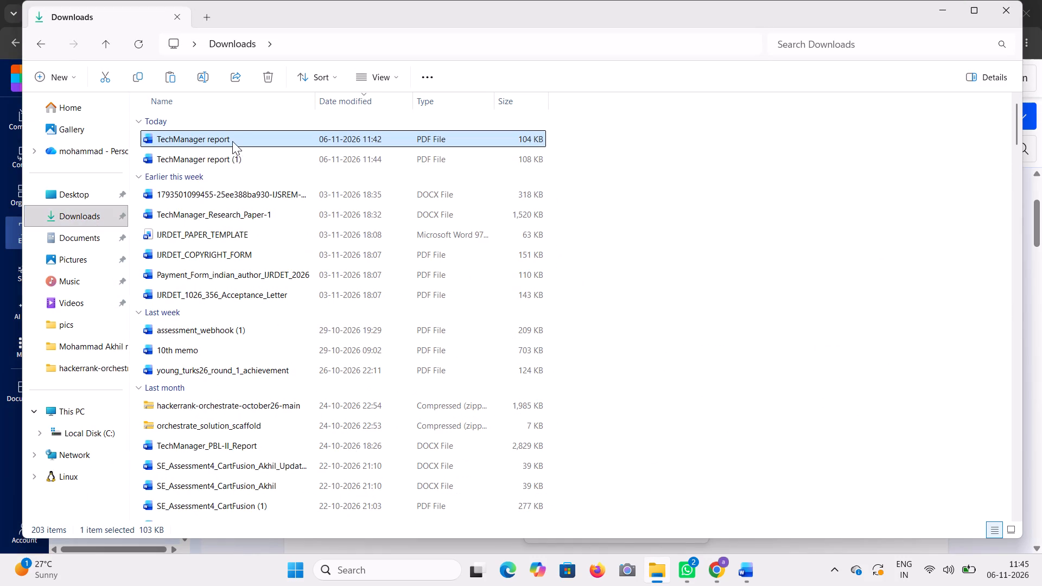
pyautogui.click(848, 265)
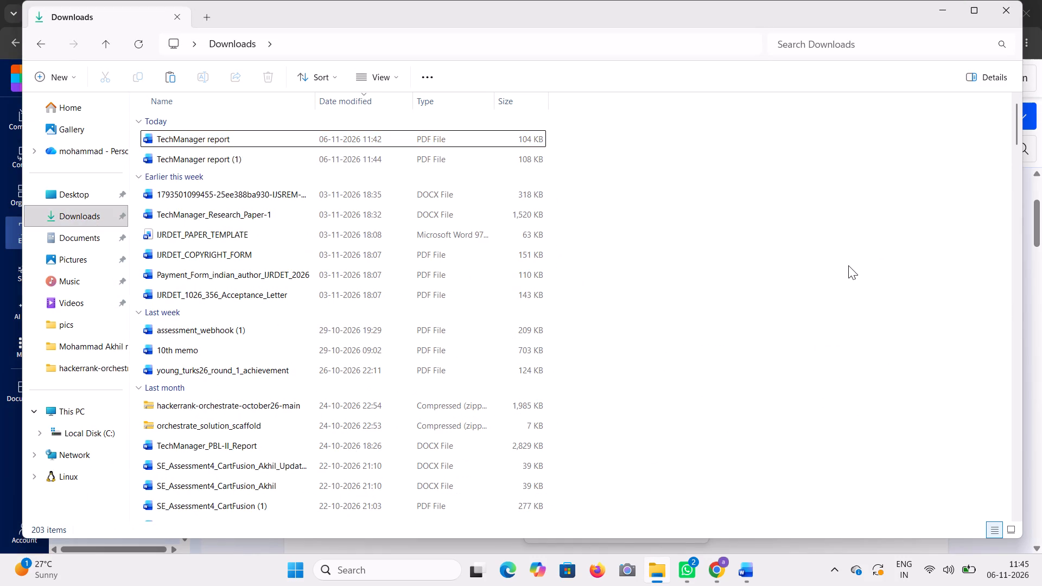
pyautogui.click(139, 39)
pyautogui.click(211, 142)
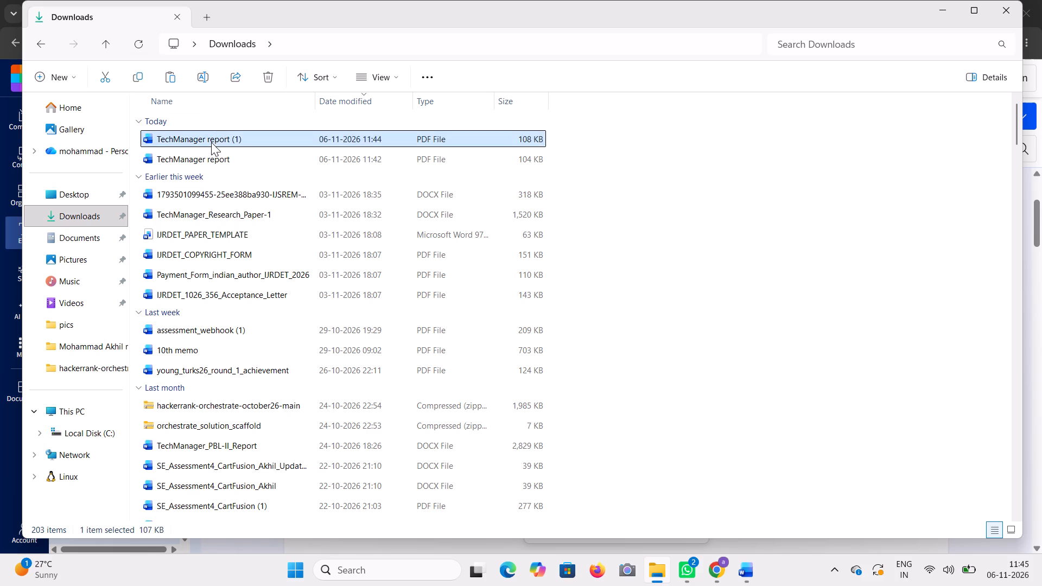
pyautogui.click(138, 74)
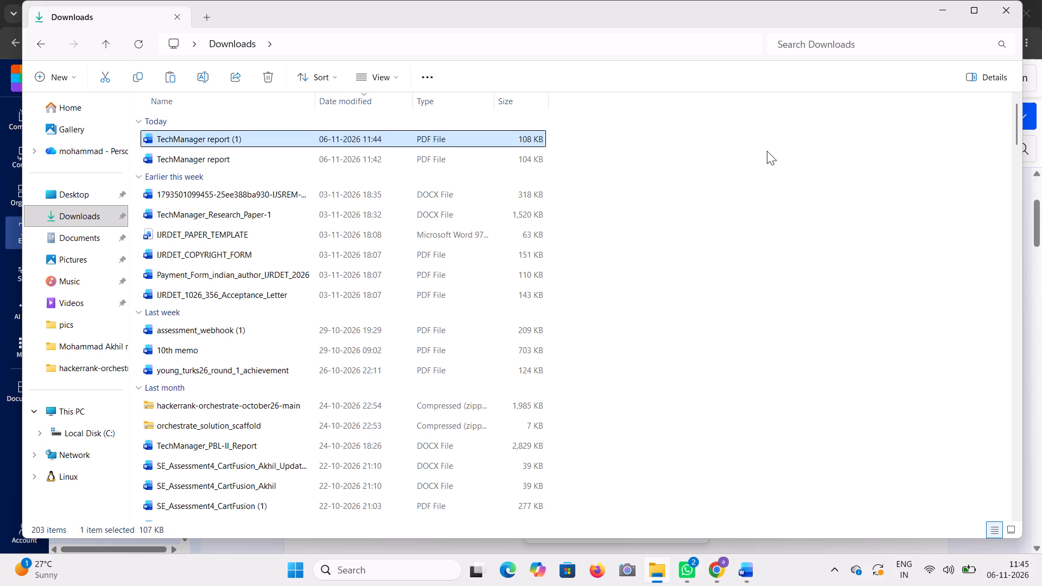
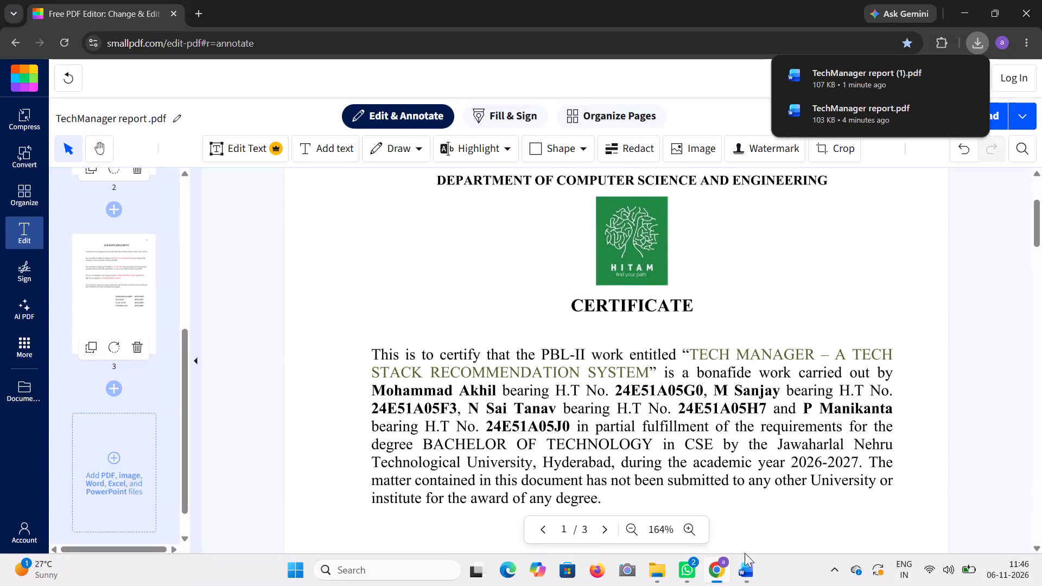
# Switch to Word and look through the TechManager report from the title page past the certificate, declaration and contents pages.
pyautogui.click(741, 568)
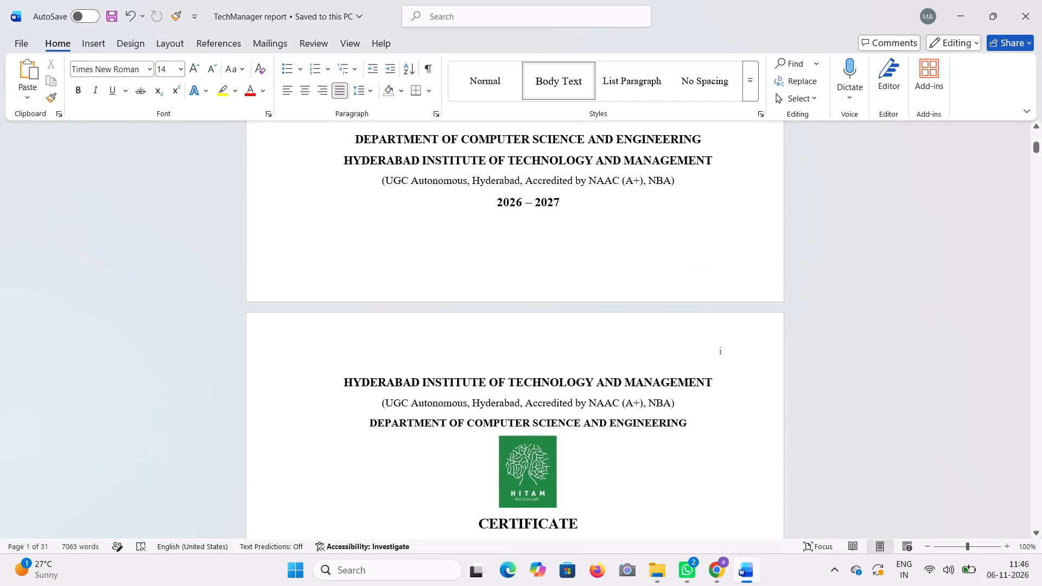
pyautogui.scroll(-10, 528, 286)
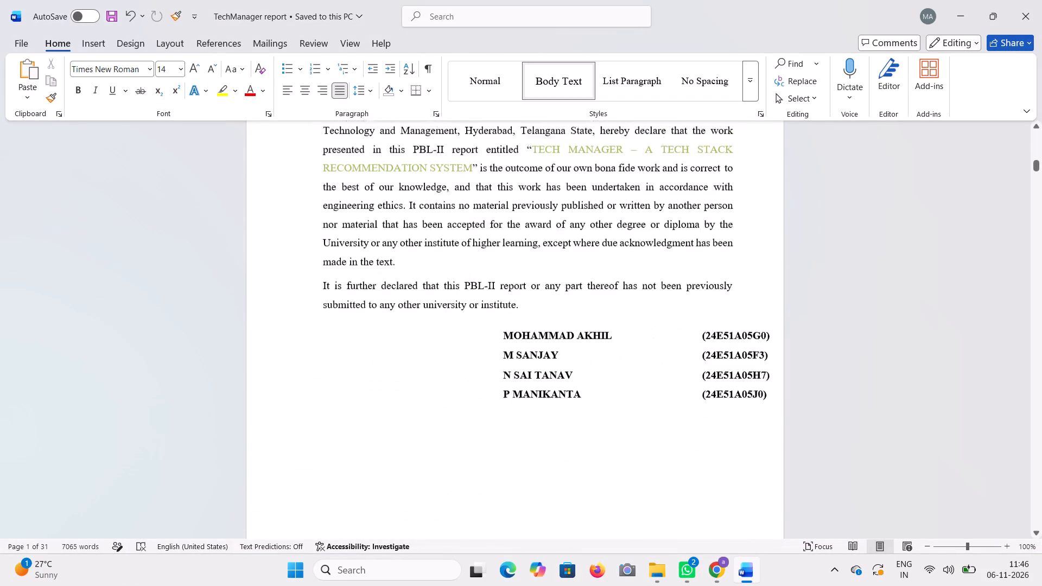
pyautogui.scroll(-6, 528, 286)
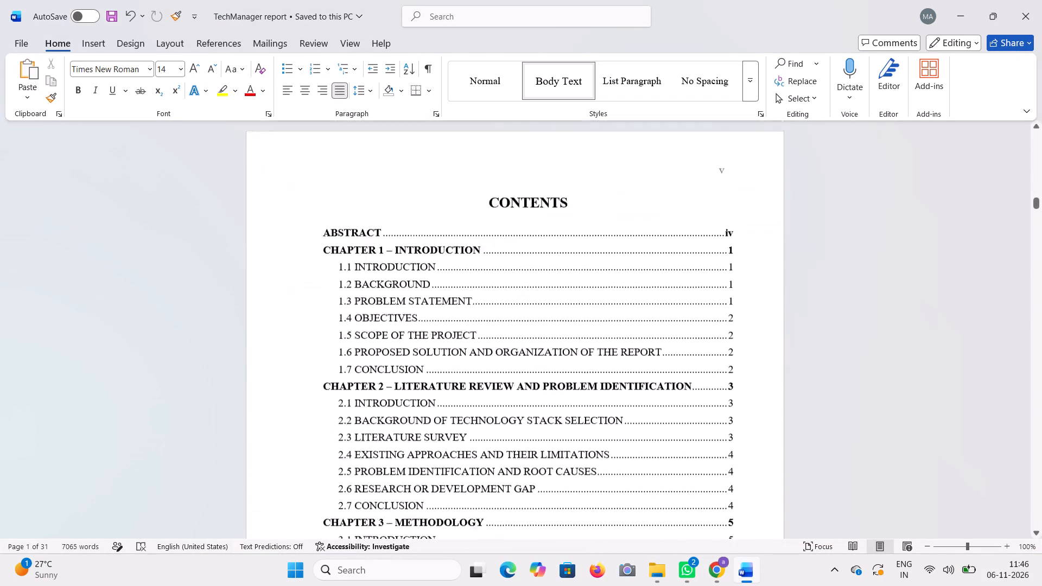
pyautogui.scroll(-4, 528, 286)
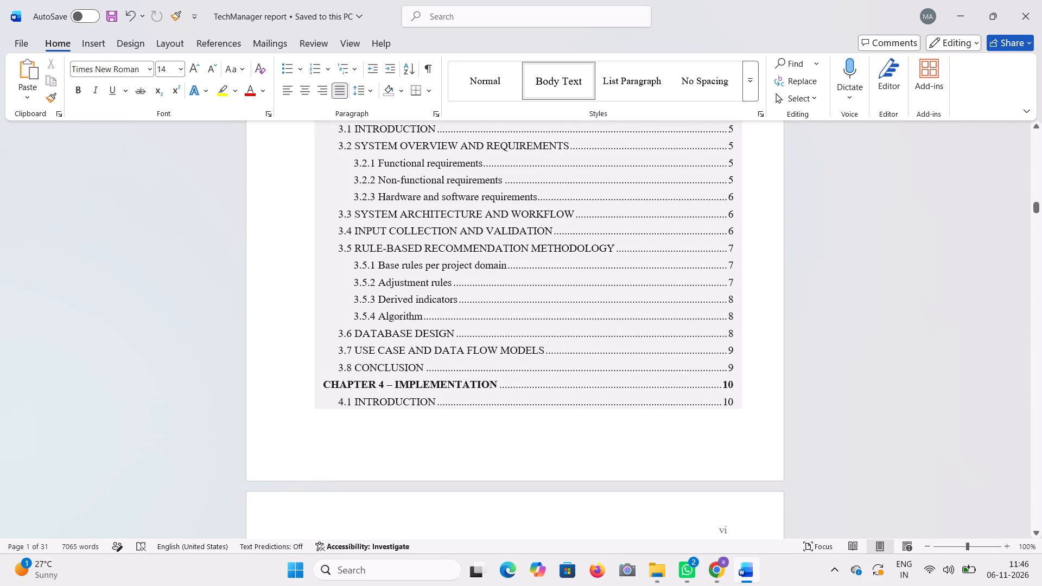
pyautogui.scroll(-4, 528, 286)
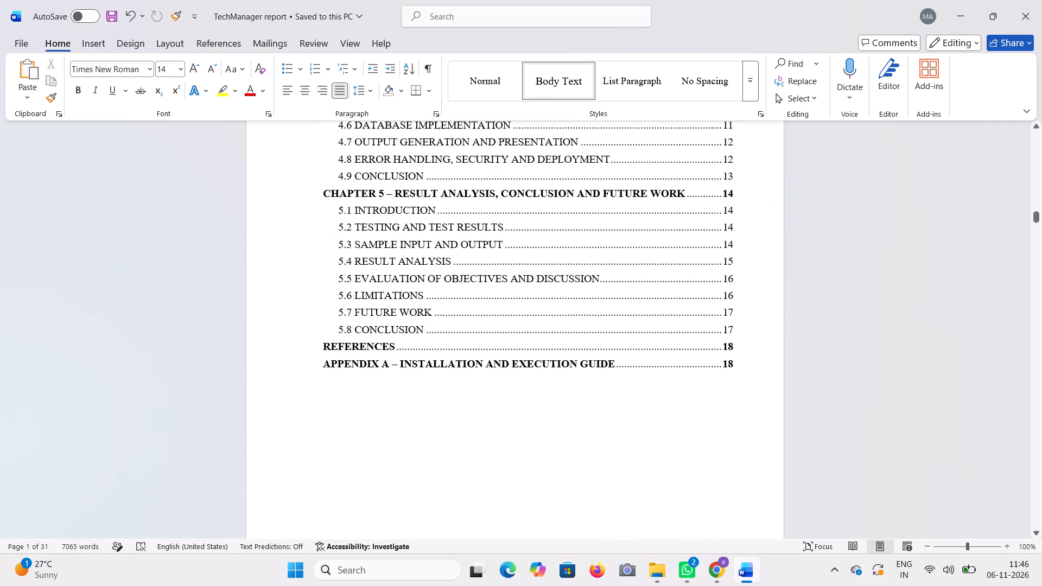
pyautogui.scroll(-6, 528, 286)
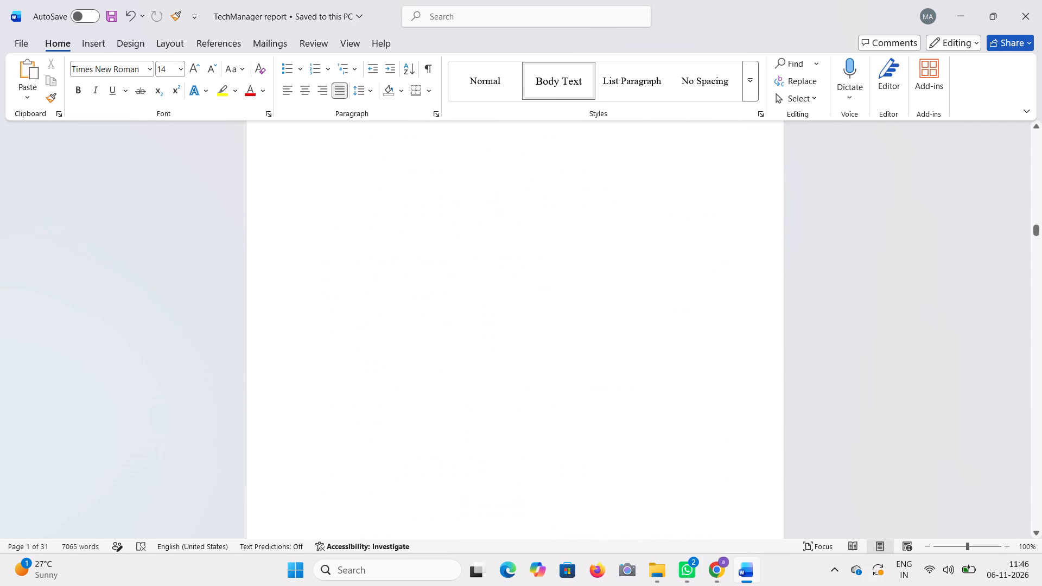
pyautogui.scroll(-4, 528, 286)
# Minimize the Word and Chrome windows to reach the desktop.
pyautogui.click(973, 5)
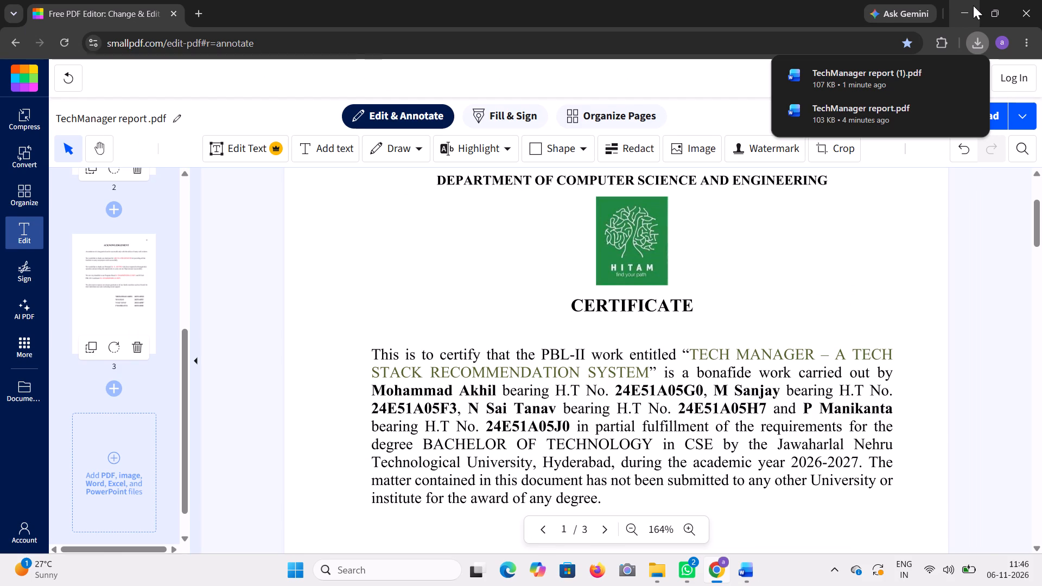
pyautogui.click(973, 5)
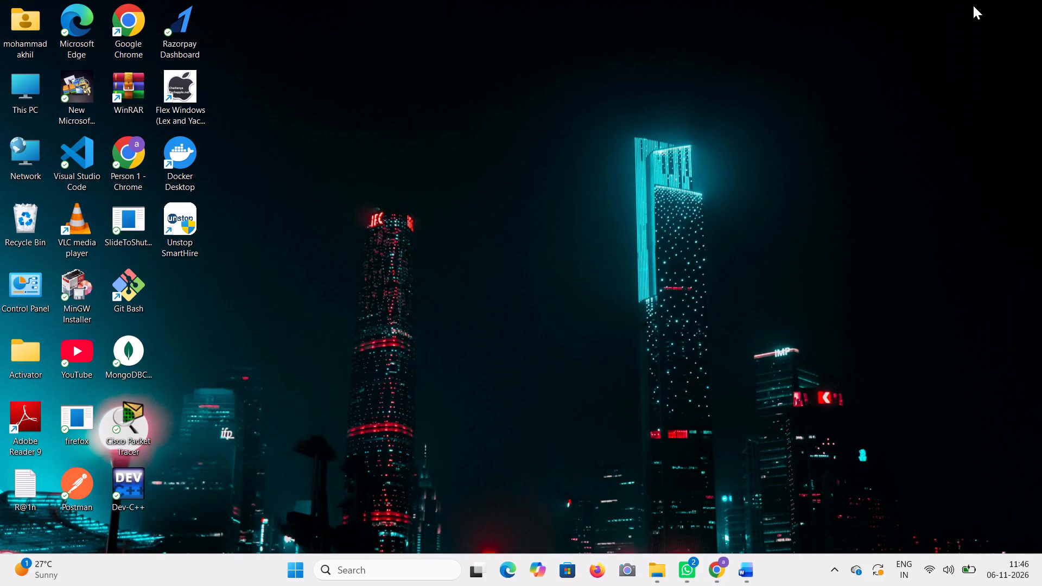